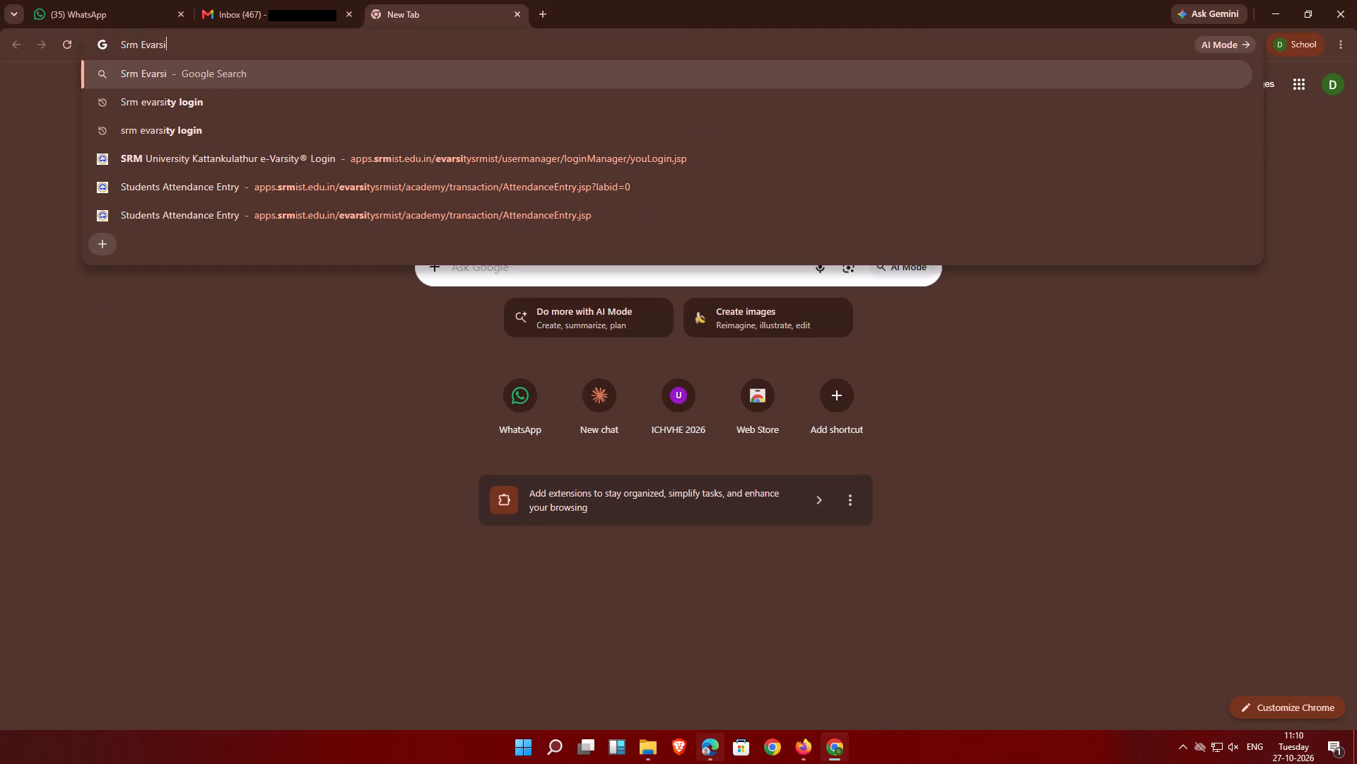
Complete the web search query so that it reads "Srm Evarsity".
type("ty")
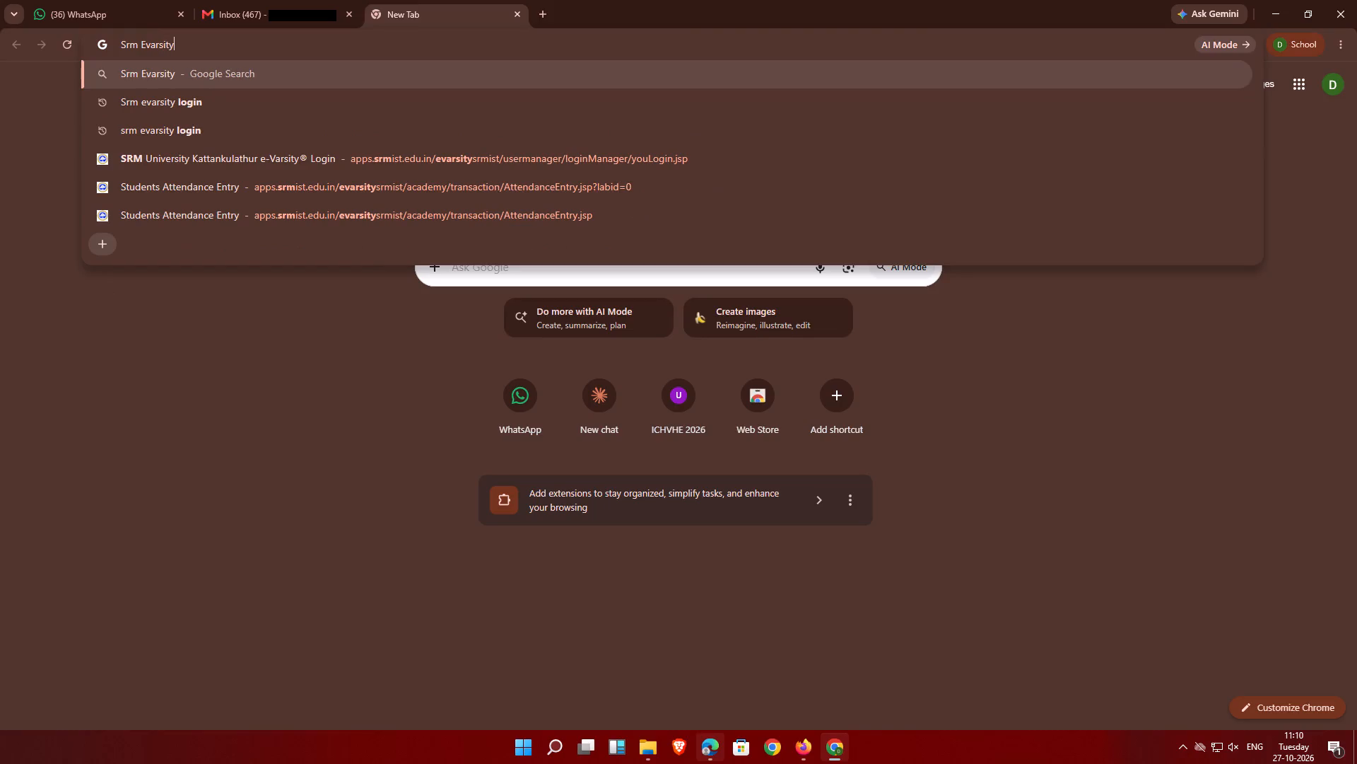
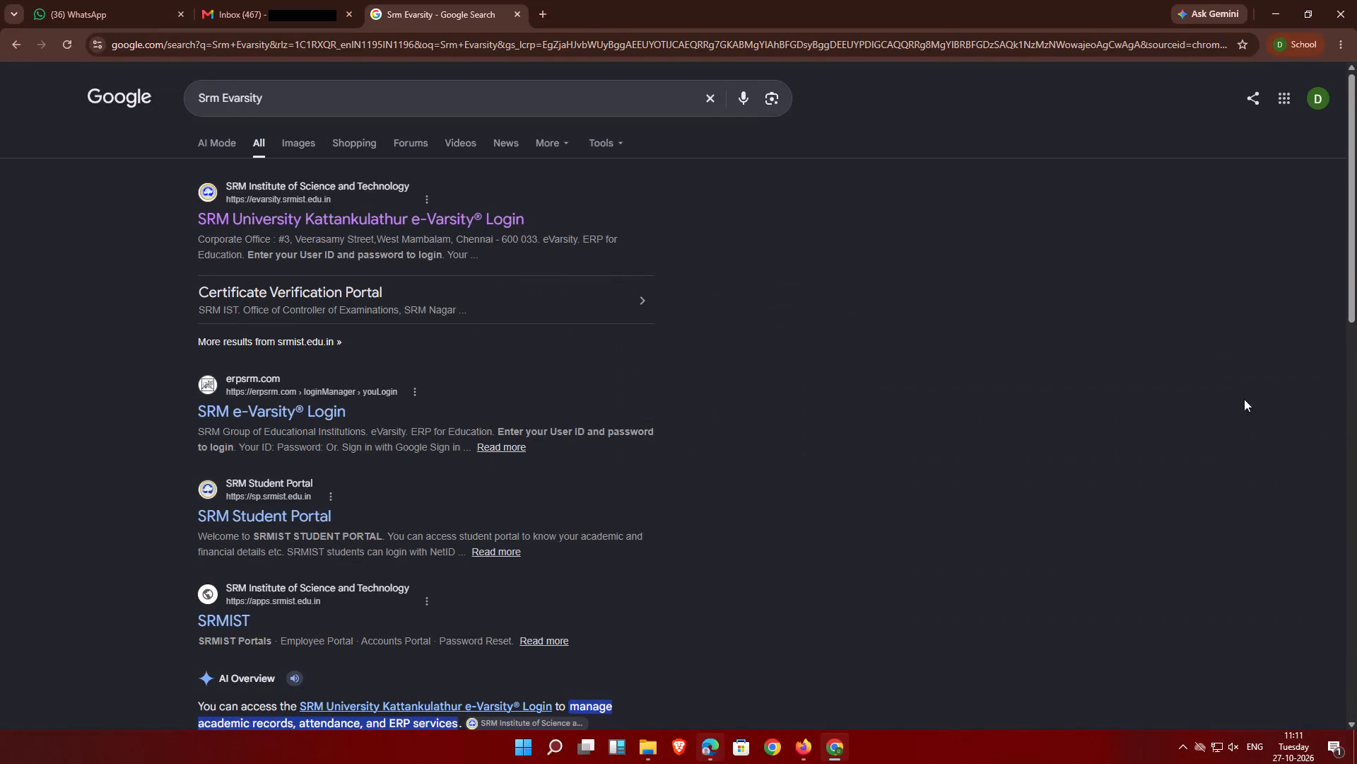
Bring up the link options for the "SRM University Kattankulathur e-Varsity Login" search result.
right_click(431, 211)
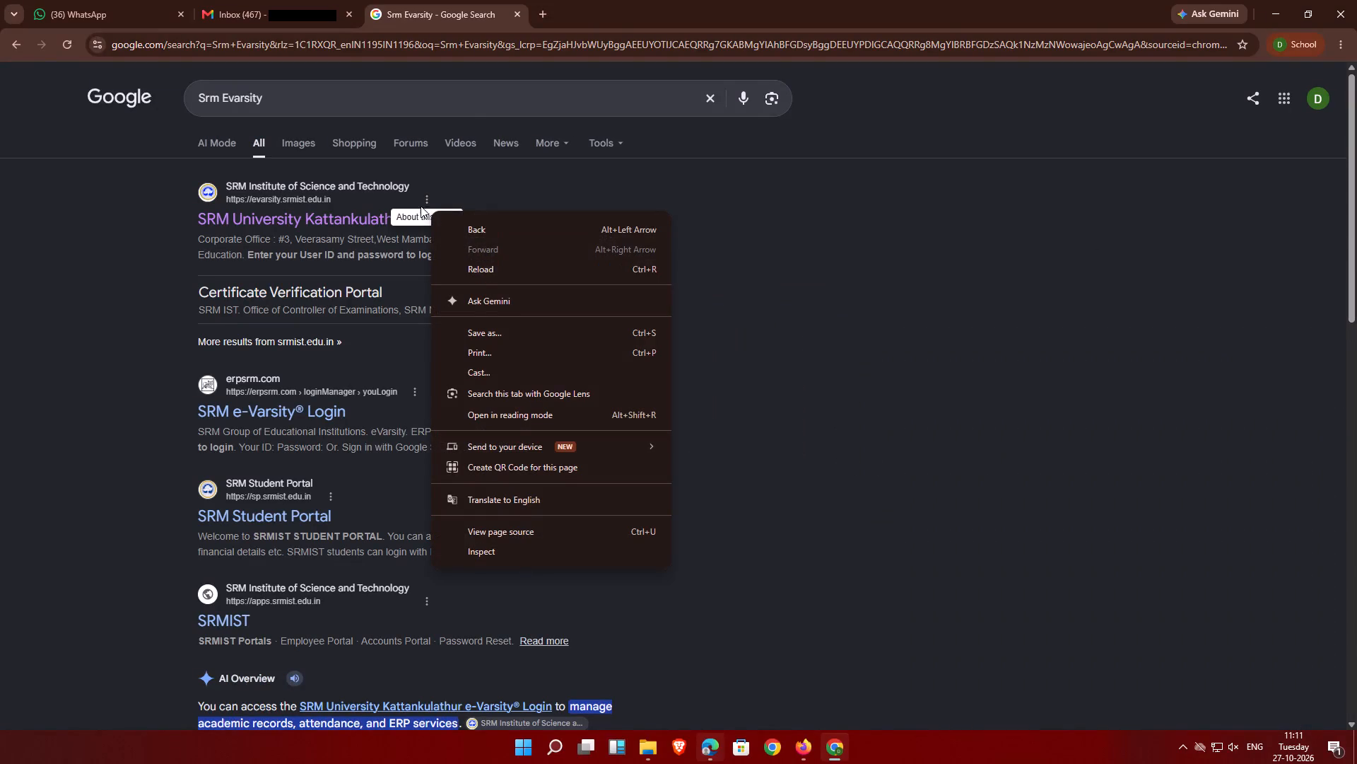
left_click(917, 250)
right_click(457, 229)
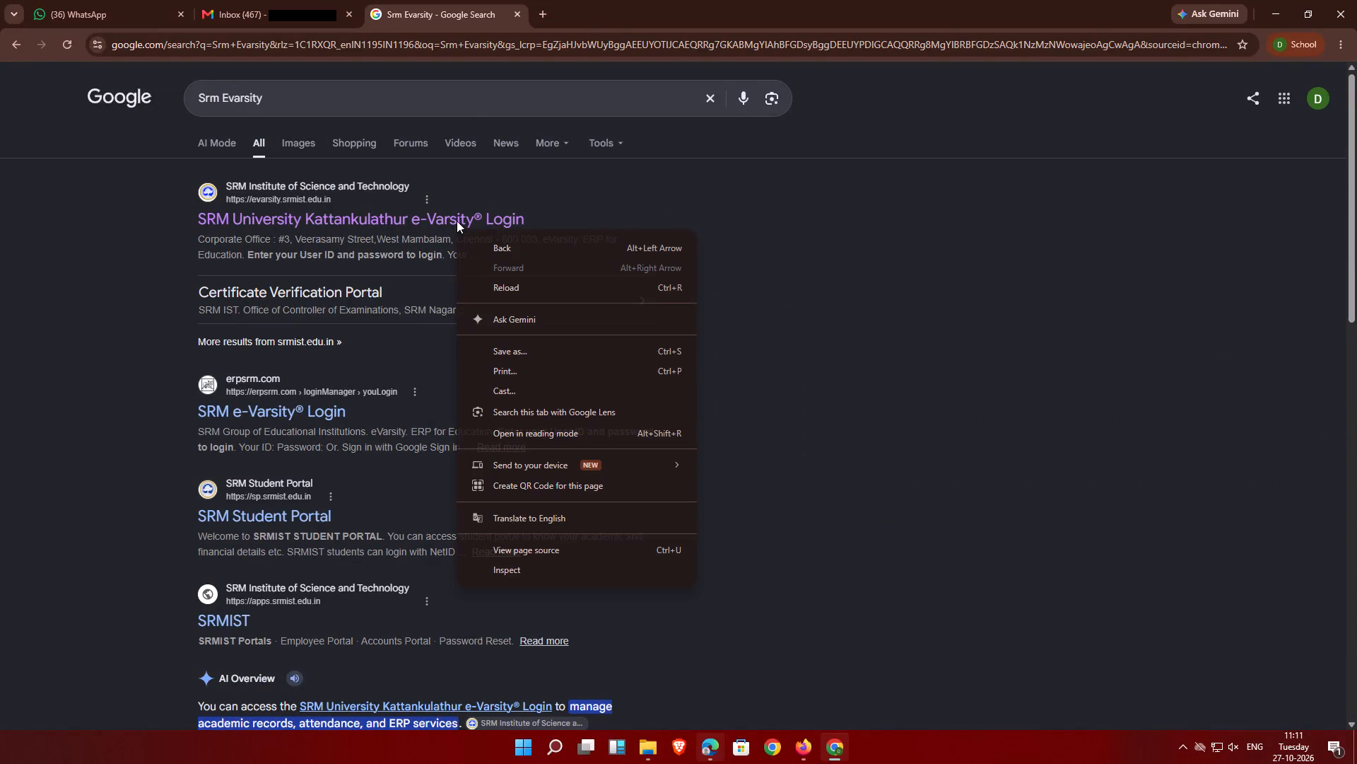
left_click(925, 187)
right_click(413, 224)
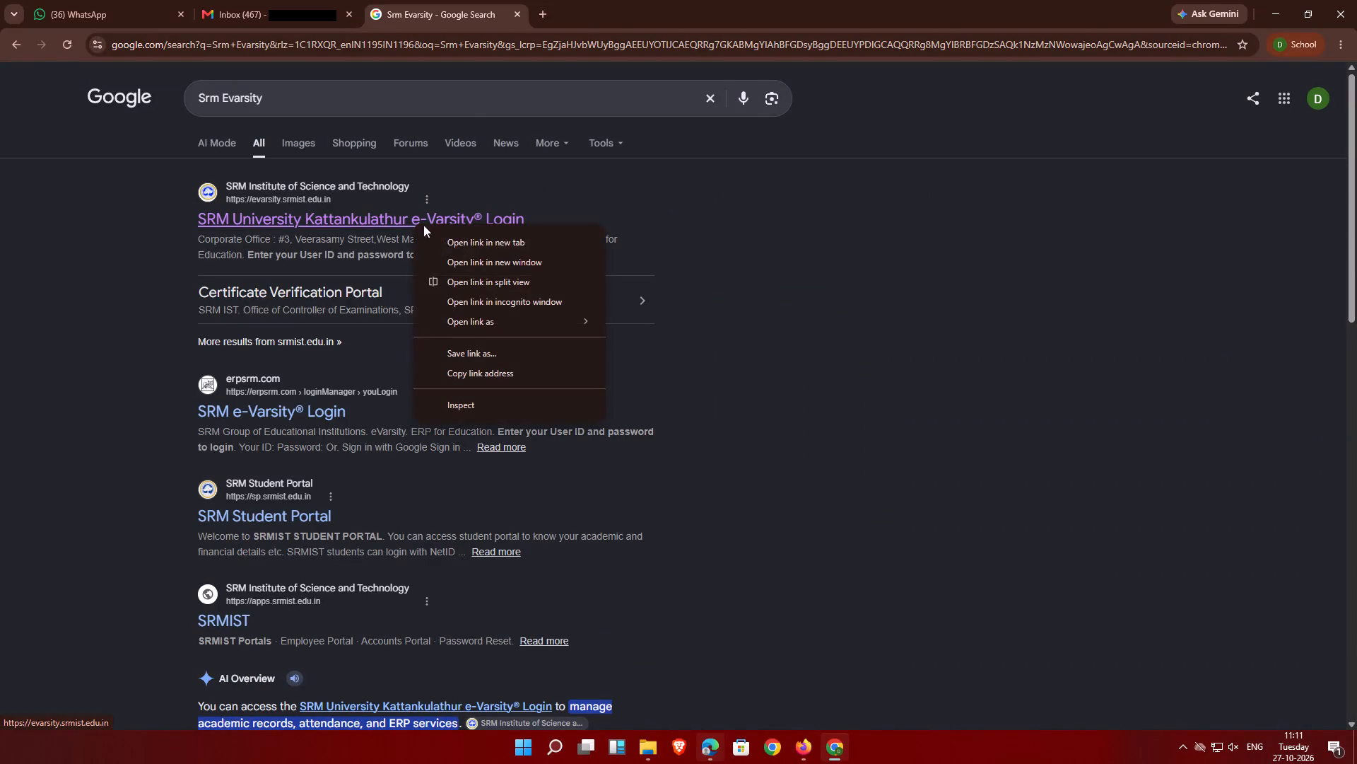
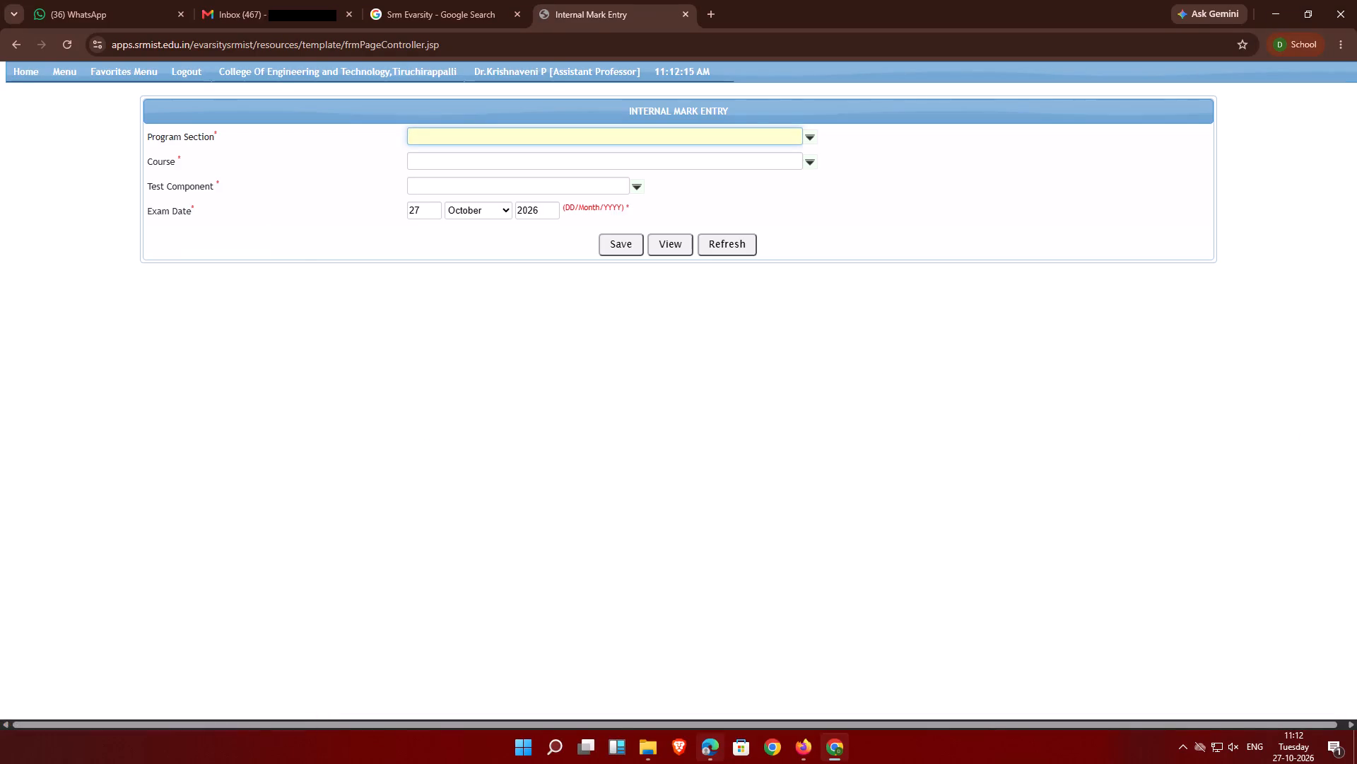
Open the list of program sections in the Internal Mark Entry form.
left_click(808, 136)
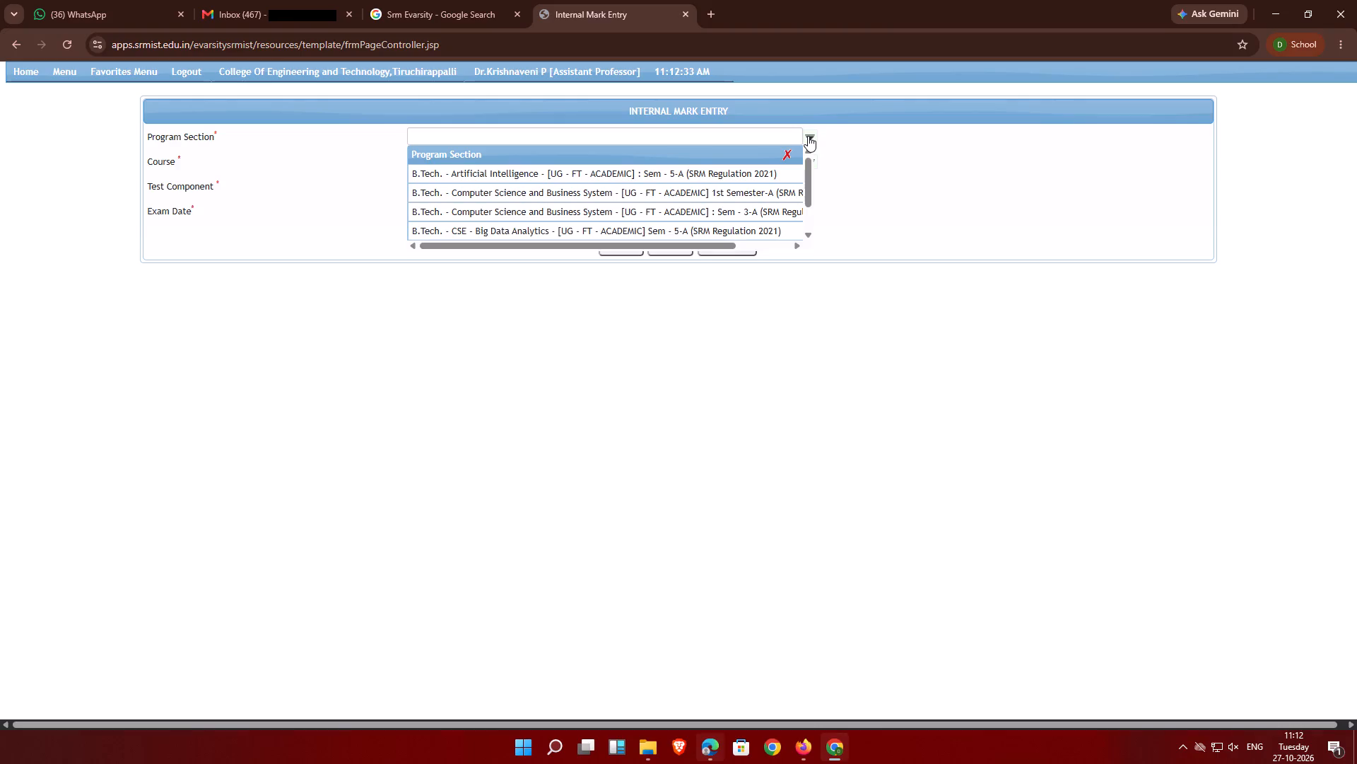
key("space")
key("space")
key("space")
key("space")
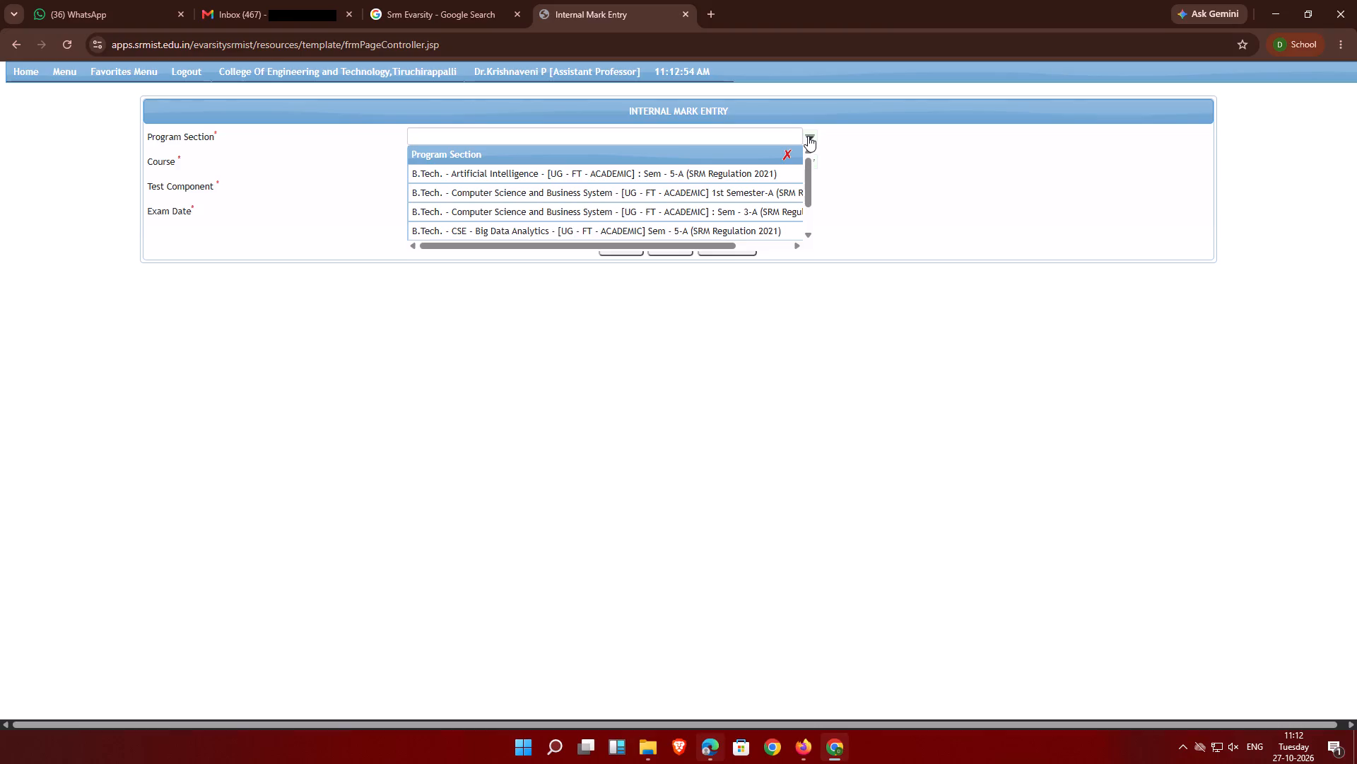
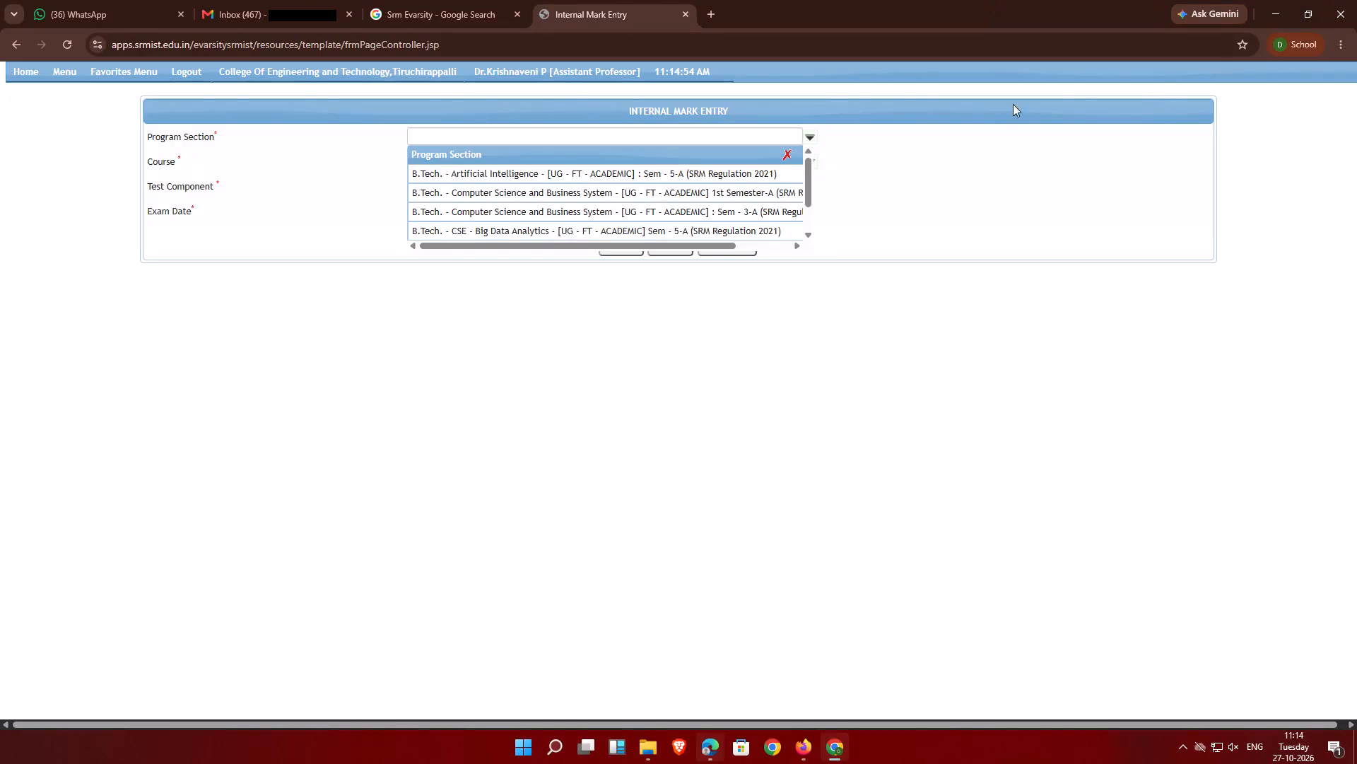
Review the test components of course 21MGH201T - Human Resource Management for the B.Tech. Computer Science and Business System Sem - 3-A section.
left_click(782, 153)
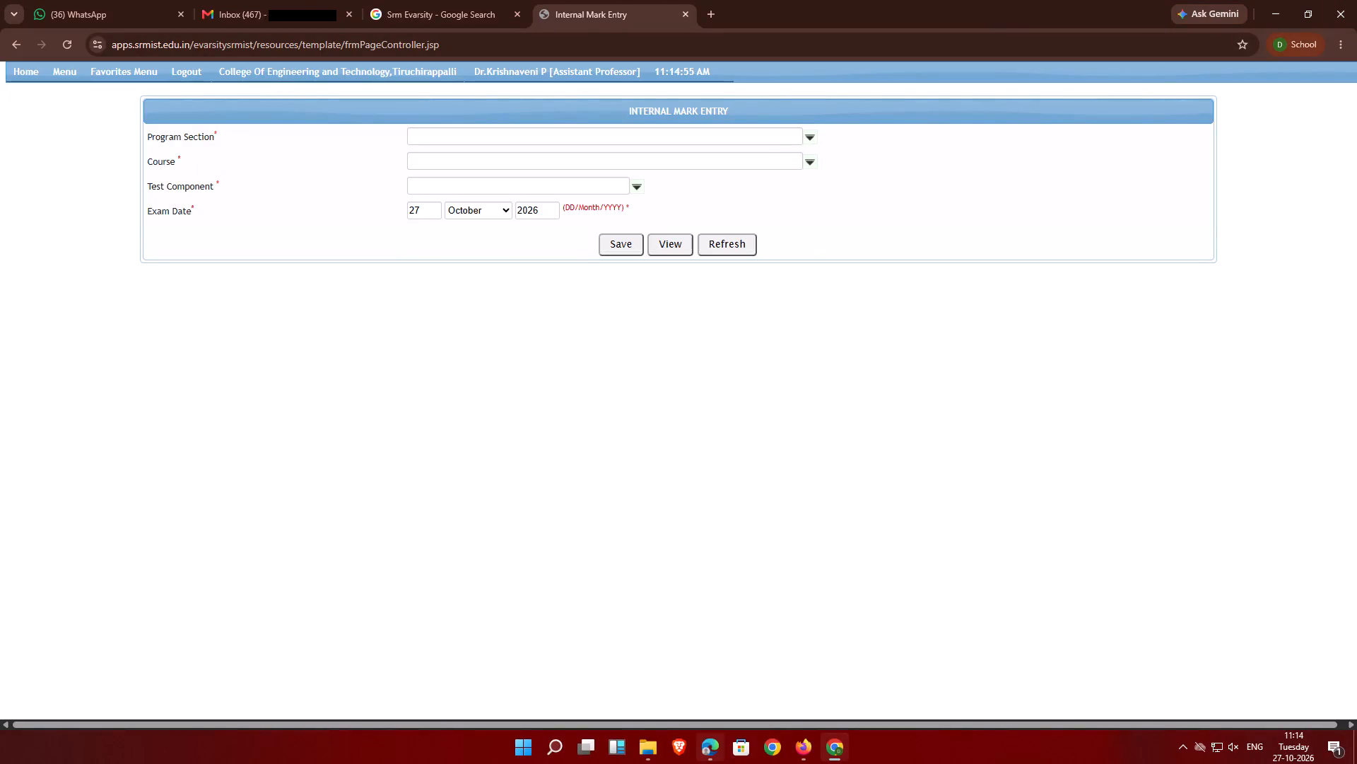
left_click(807, 134)
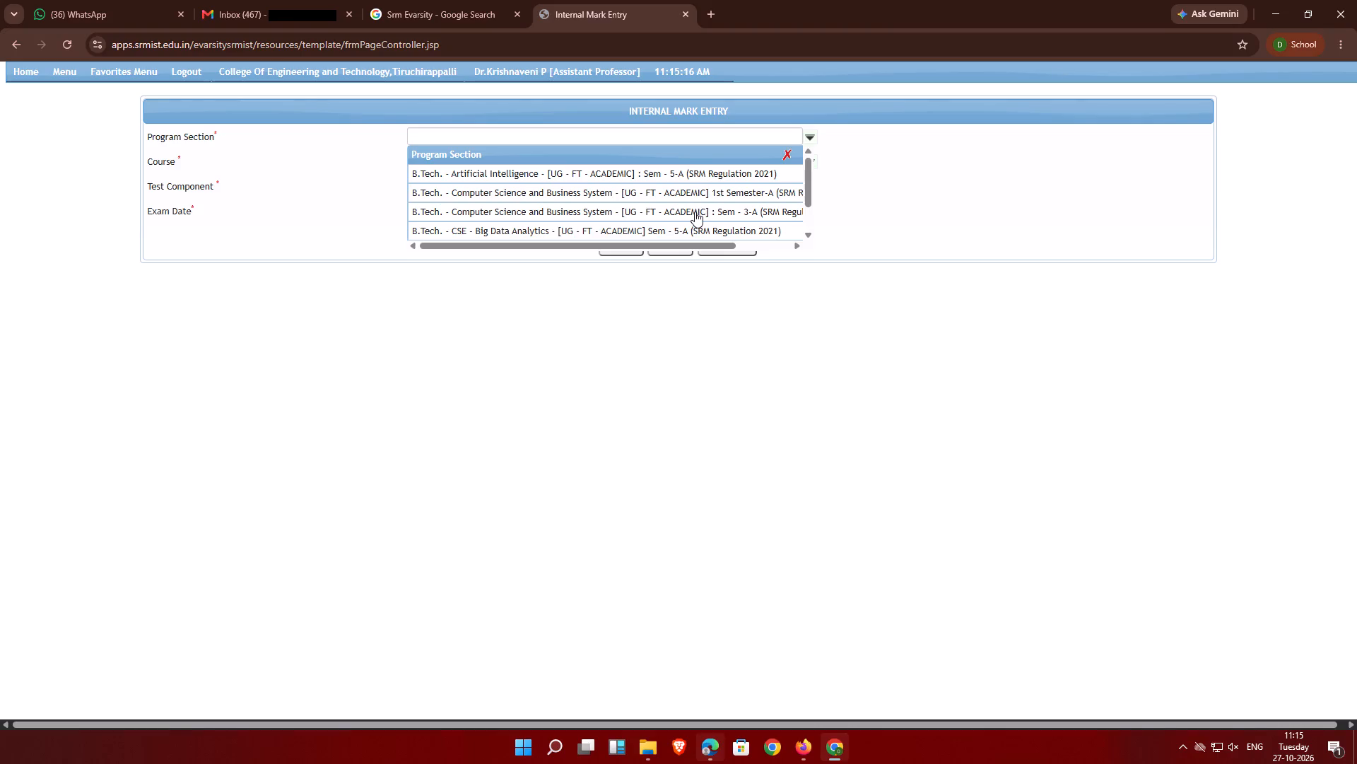
left_click(695, 212)
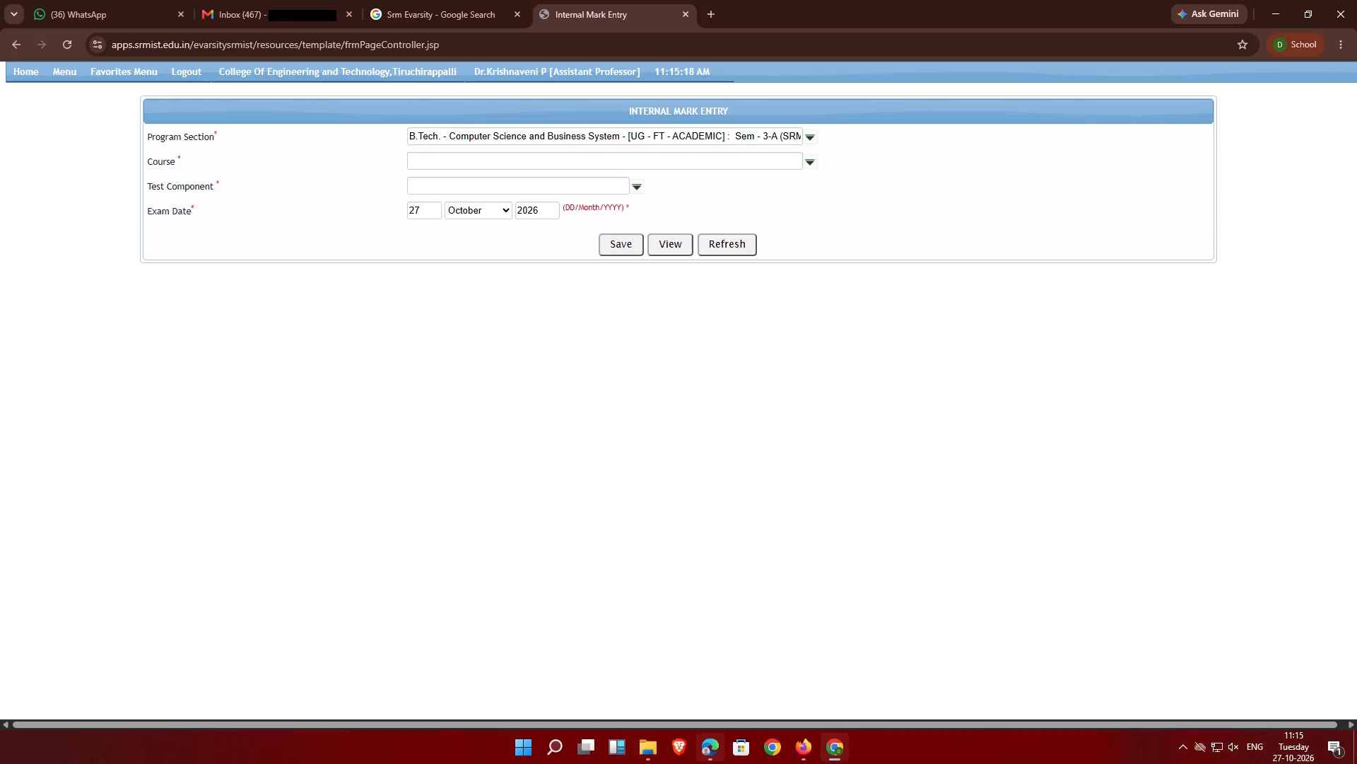
left_click(811, 160)
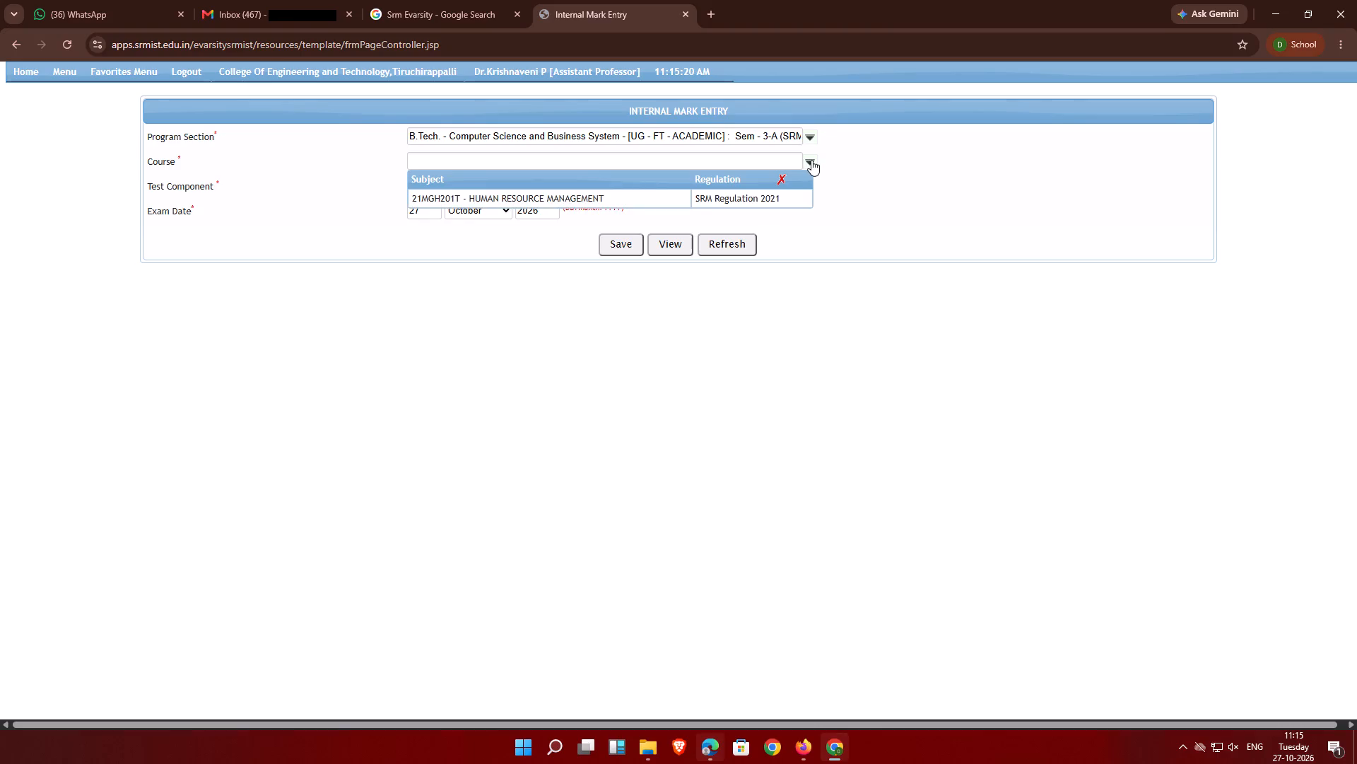
left_click(596, 198)
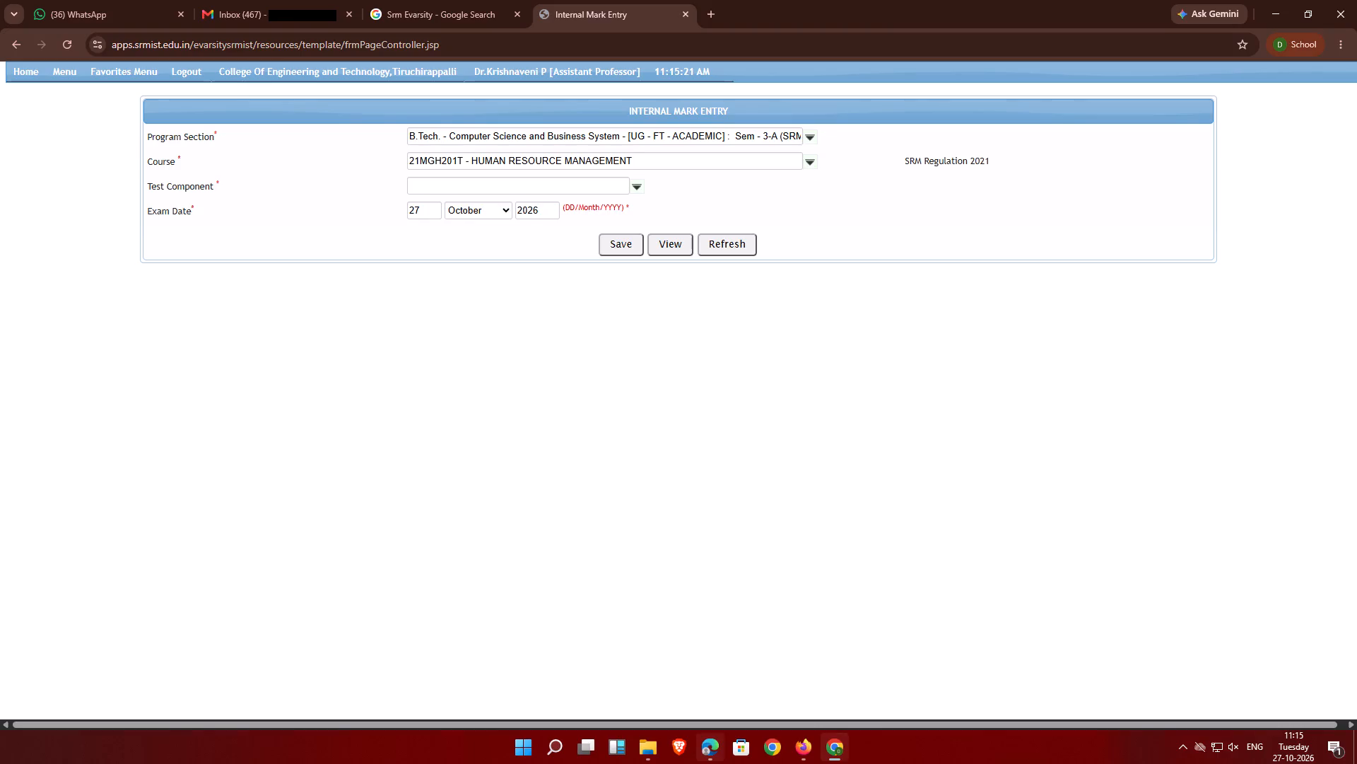
left_click(639, 183)
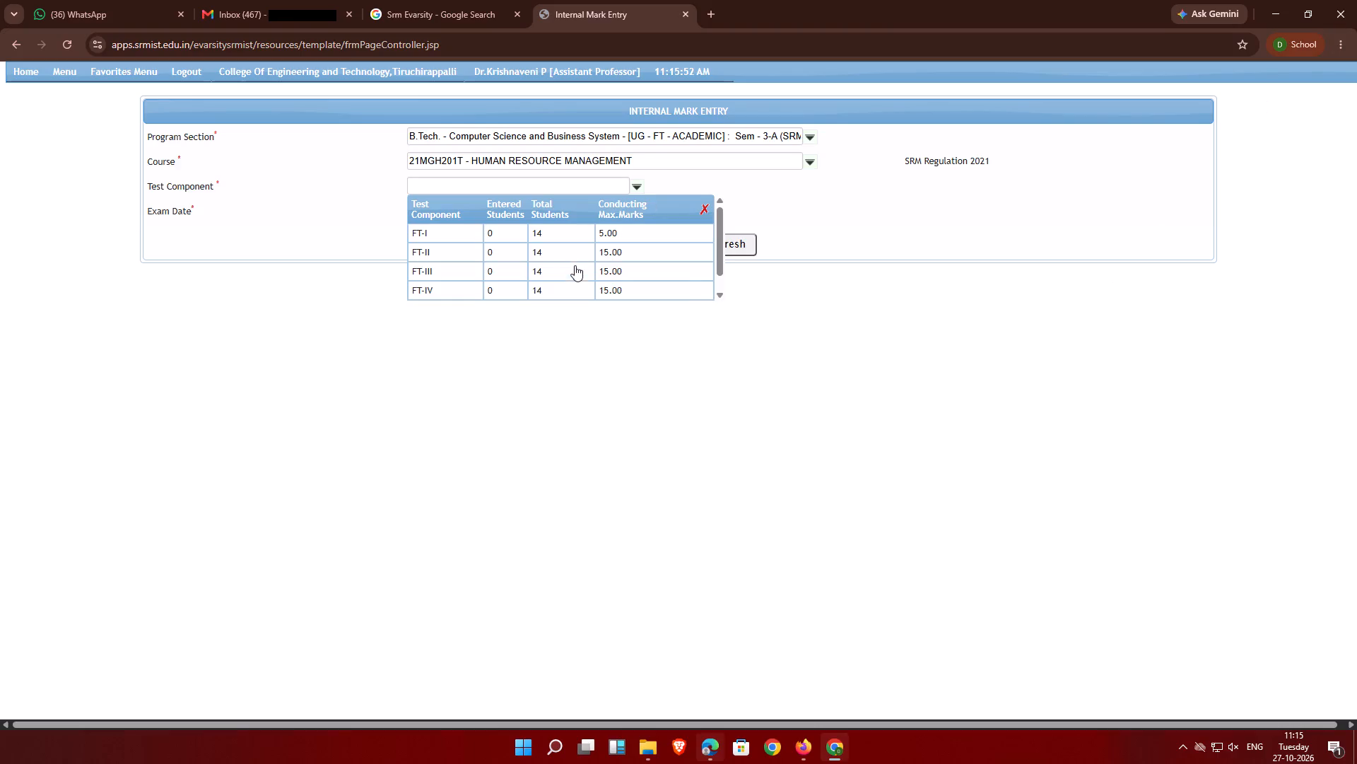
left_click(719, 299)
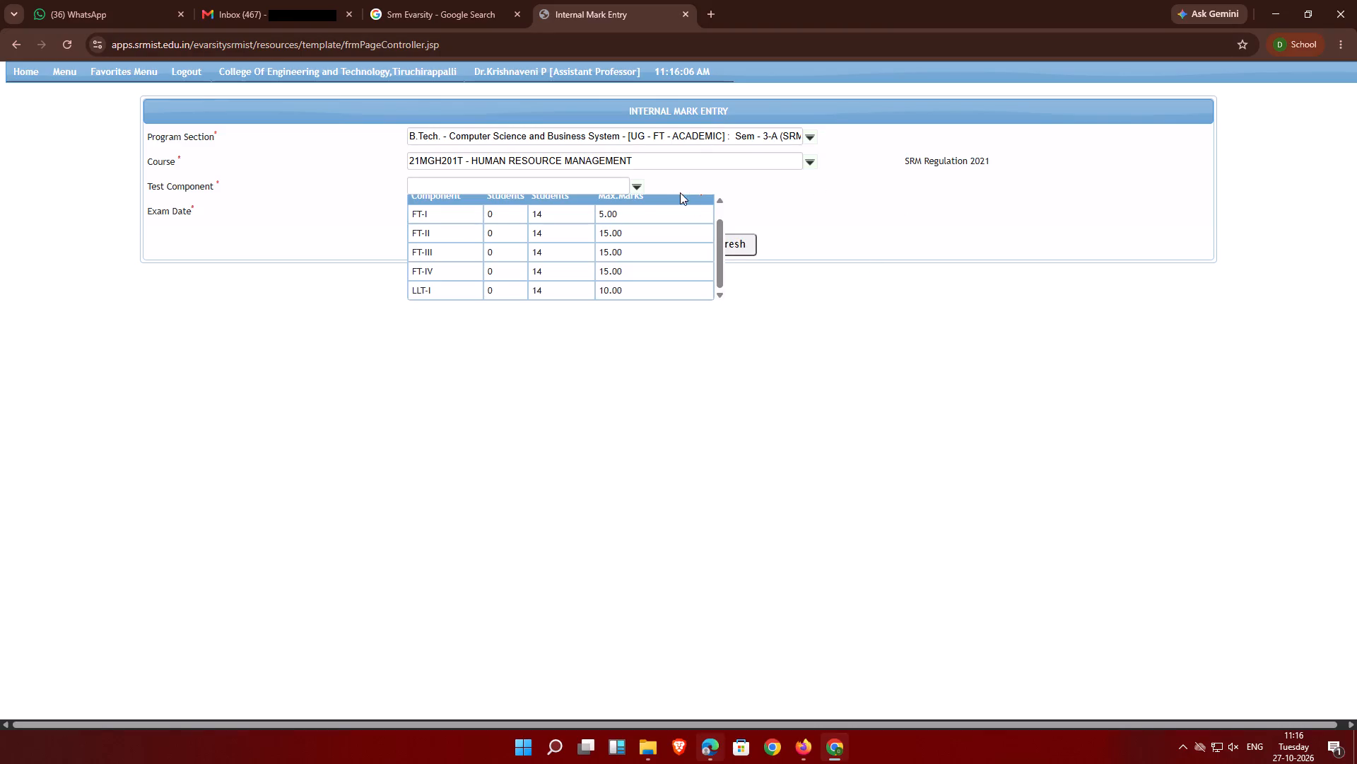
left_click(633, 185)
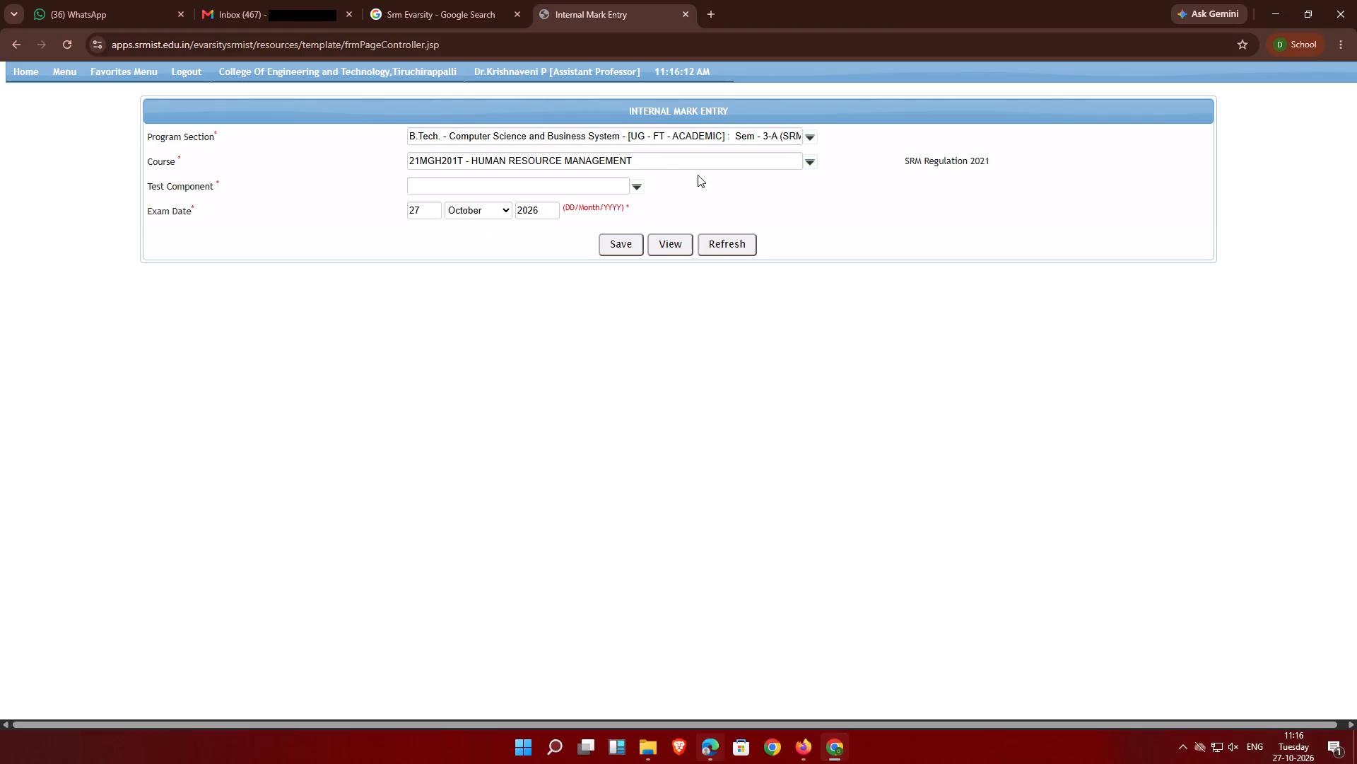
Review the test components of course 21CSE321T - Data Warehousing and Data Mining for the B.Tech. CSE - Big Data Analytics Sem - 5-A section.
left_click(809, 135)
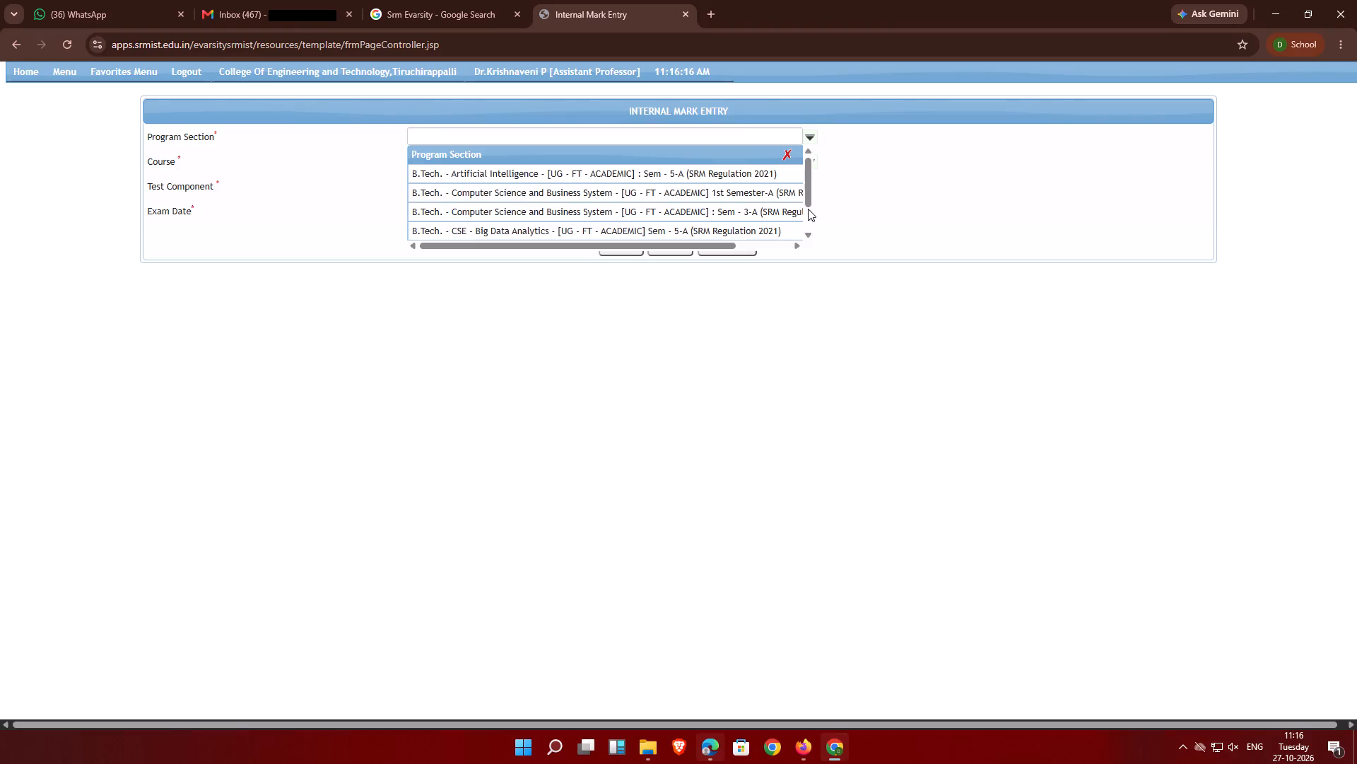
left_click_drag(808, 197, 808, 211)
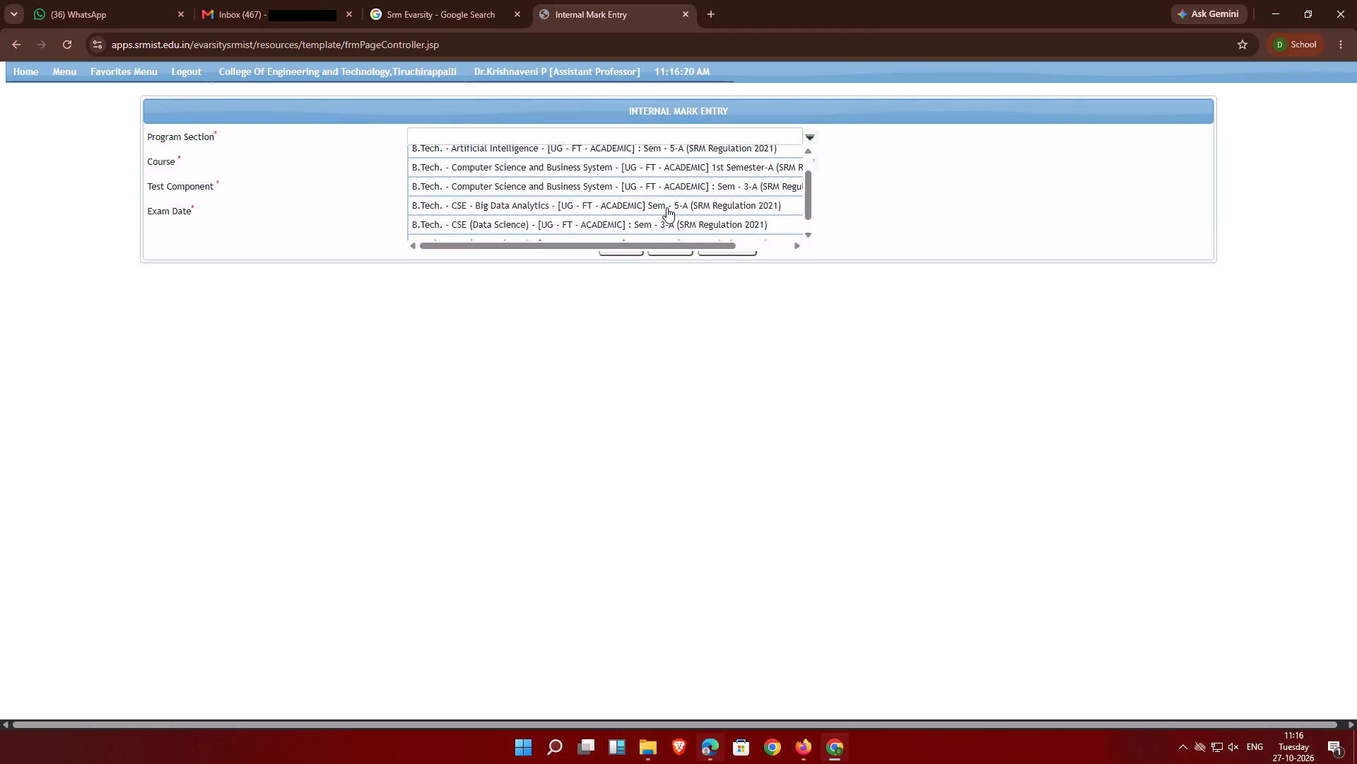
left_click(666, 207)
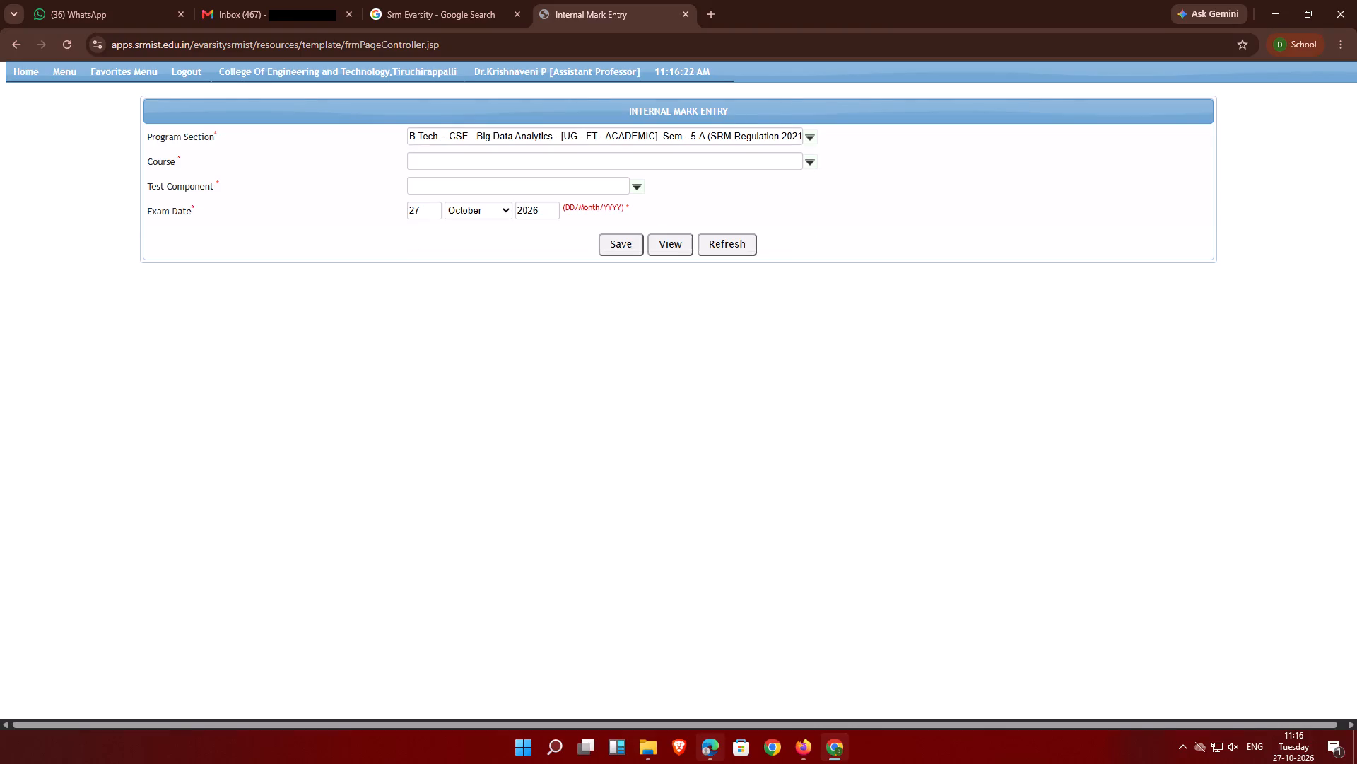
left_click(810, 159)
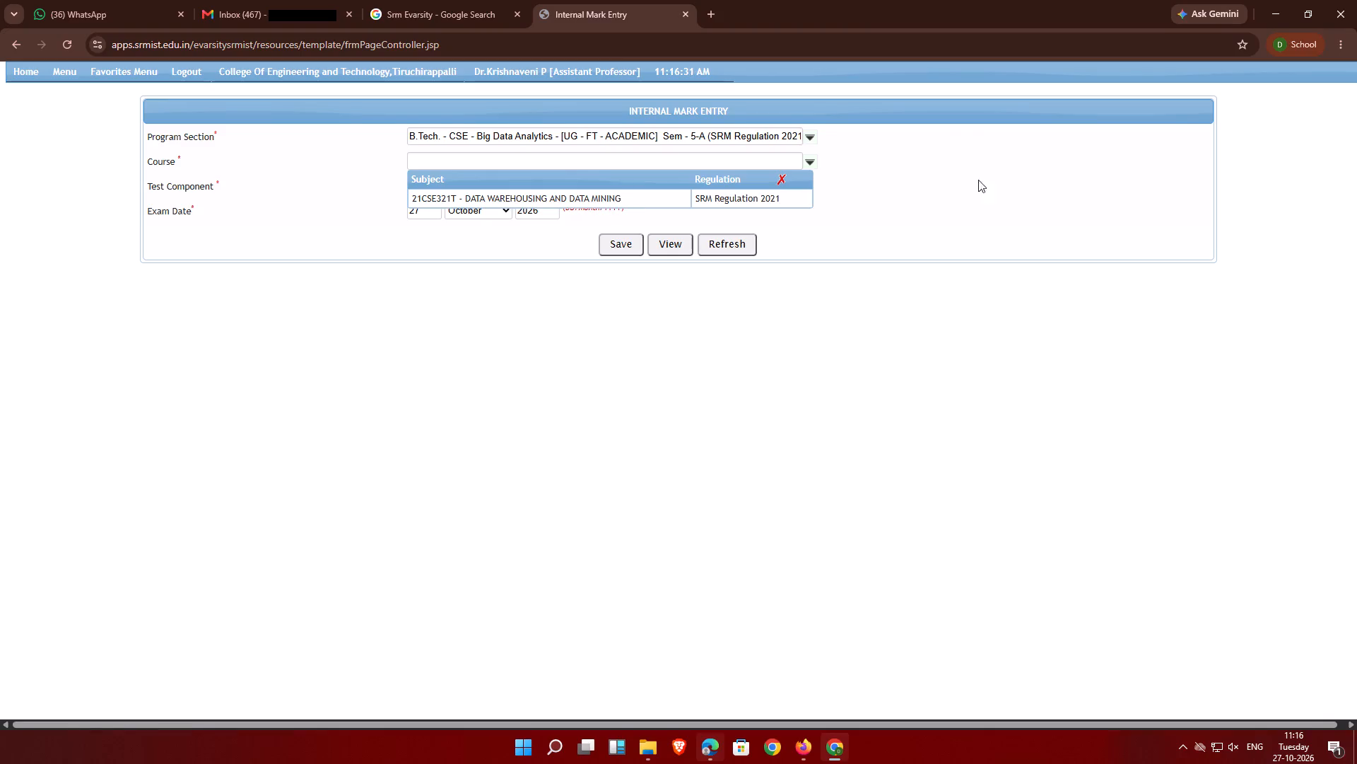
left_click(597, 196)
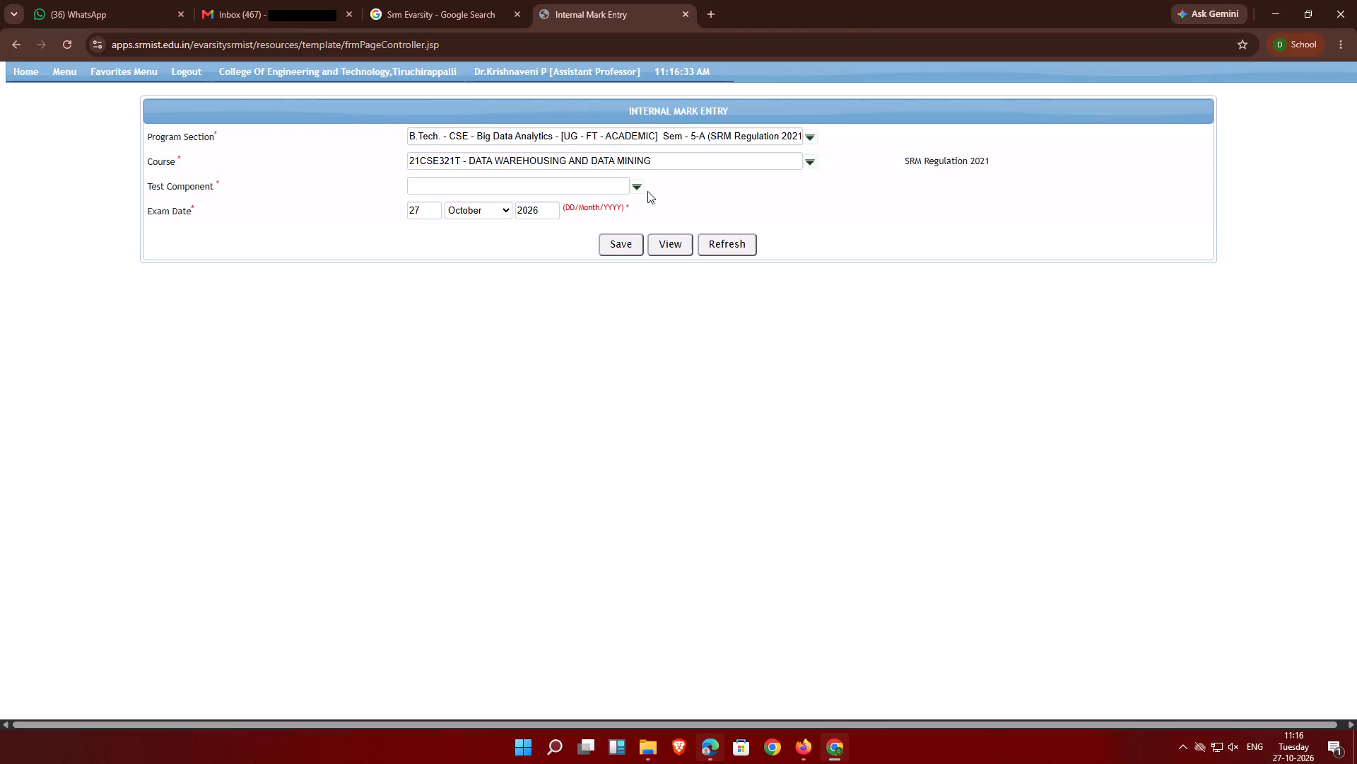
left_click(633, 187)
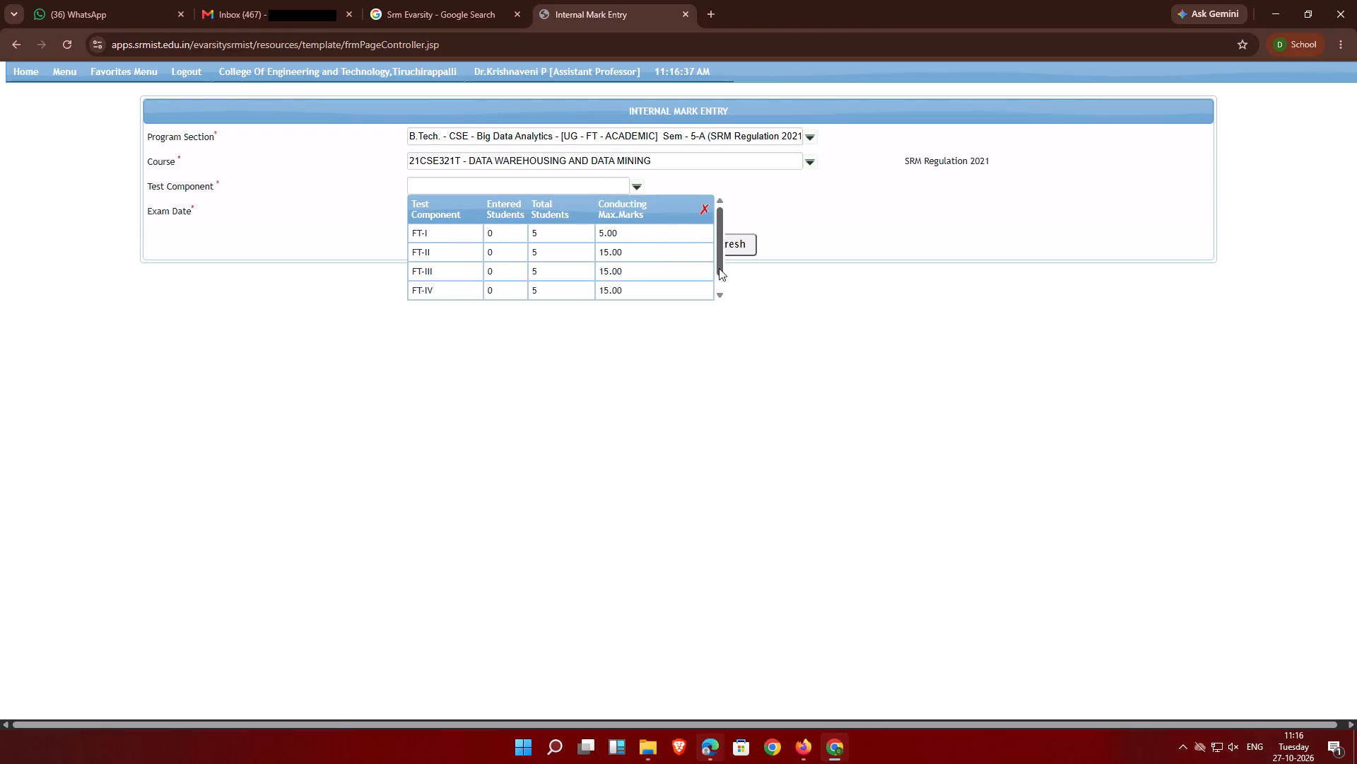
left_click_drag(719, 268, 722, 291)
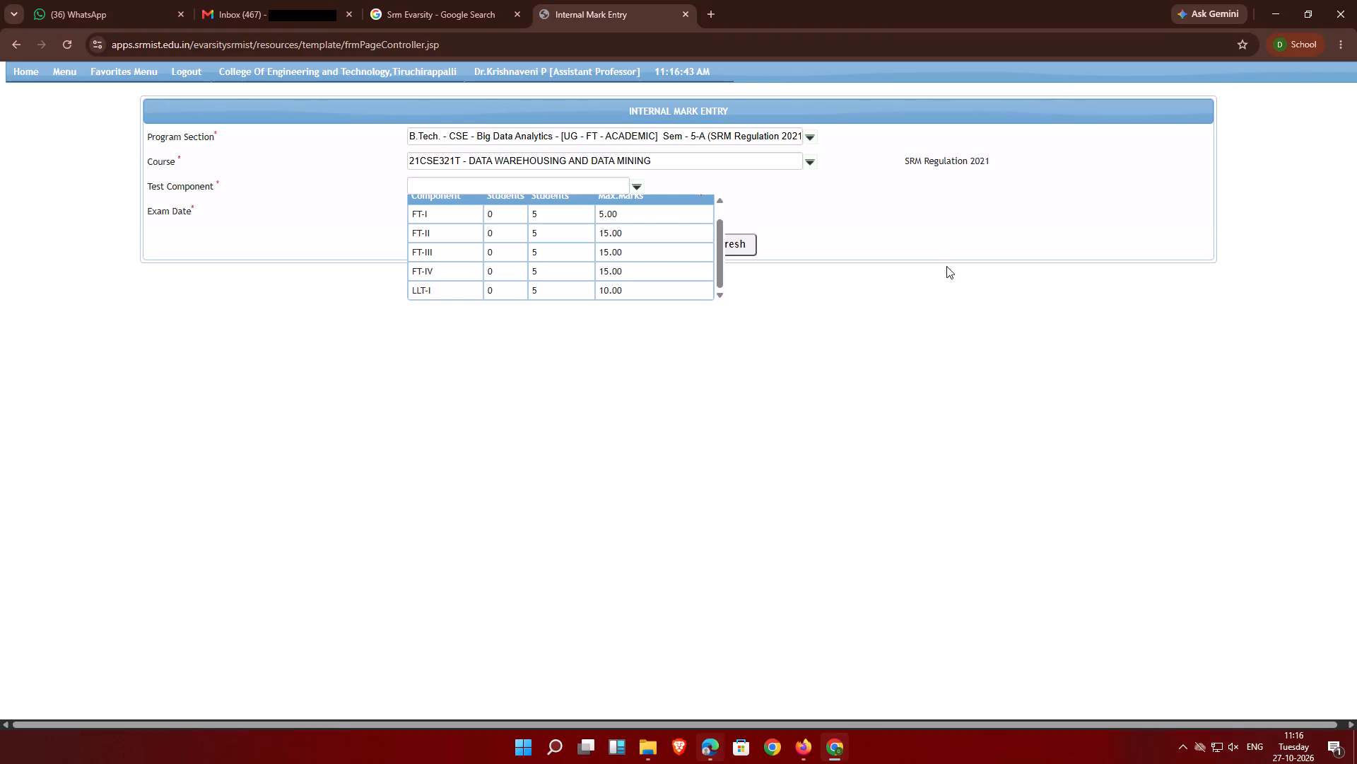
left_click(805, 159)
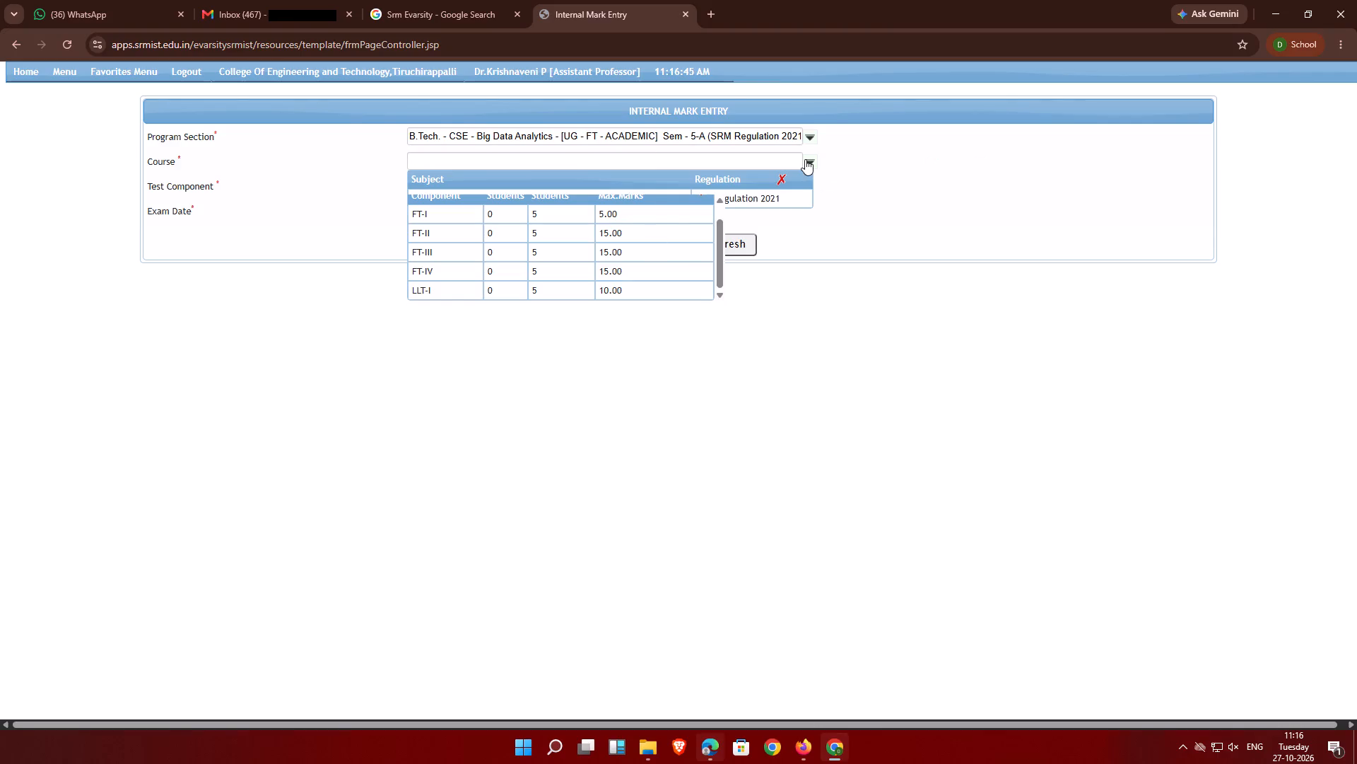
left_click(782, 181)
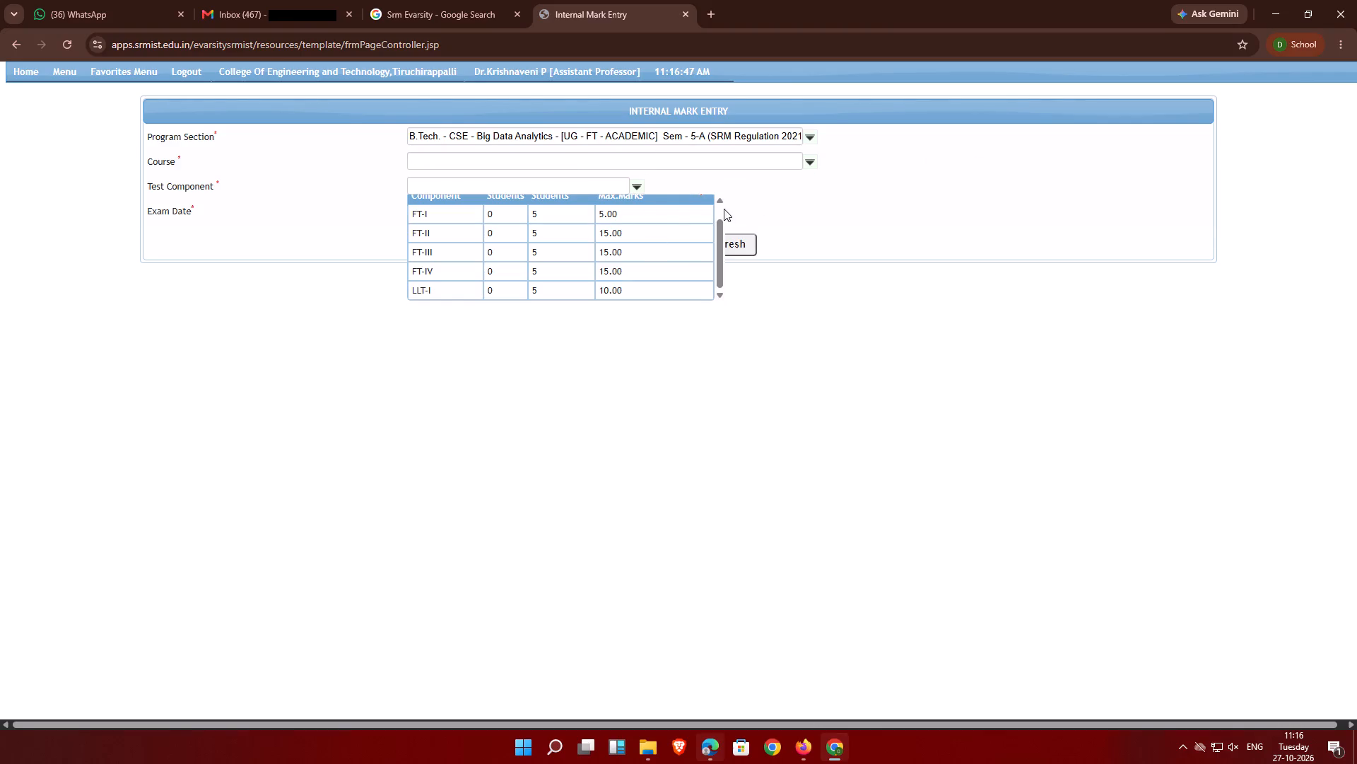
left_click(637, 181)
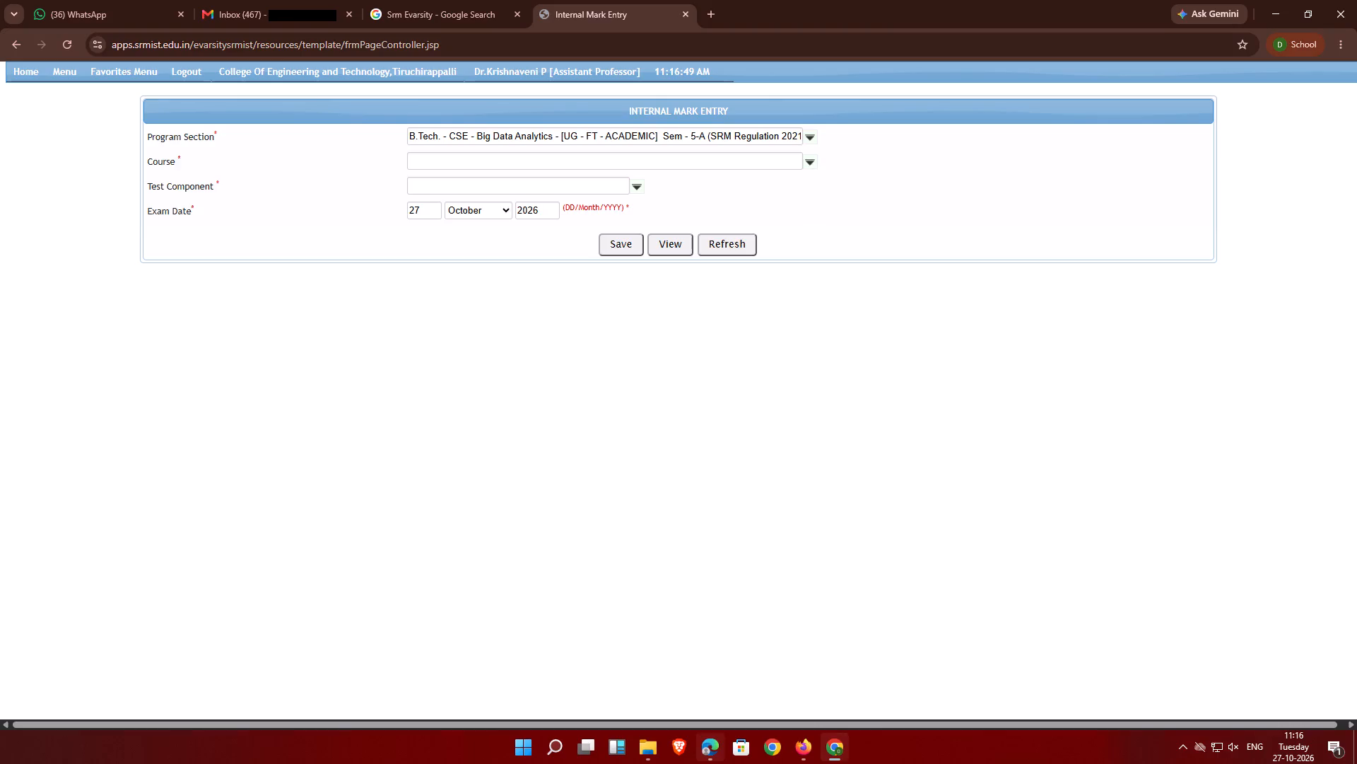
left_click(808, 159)
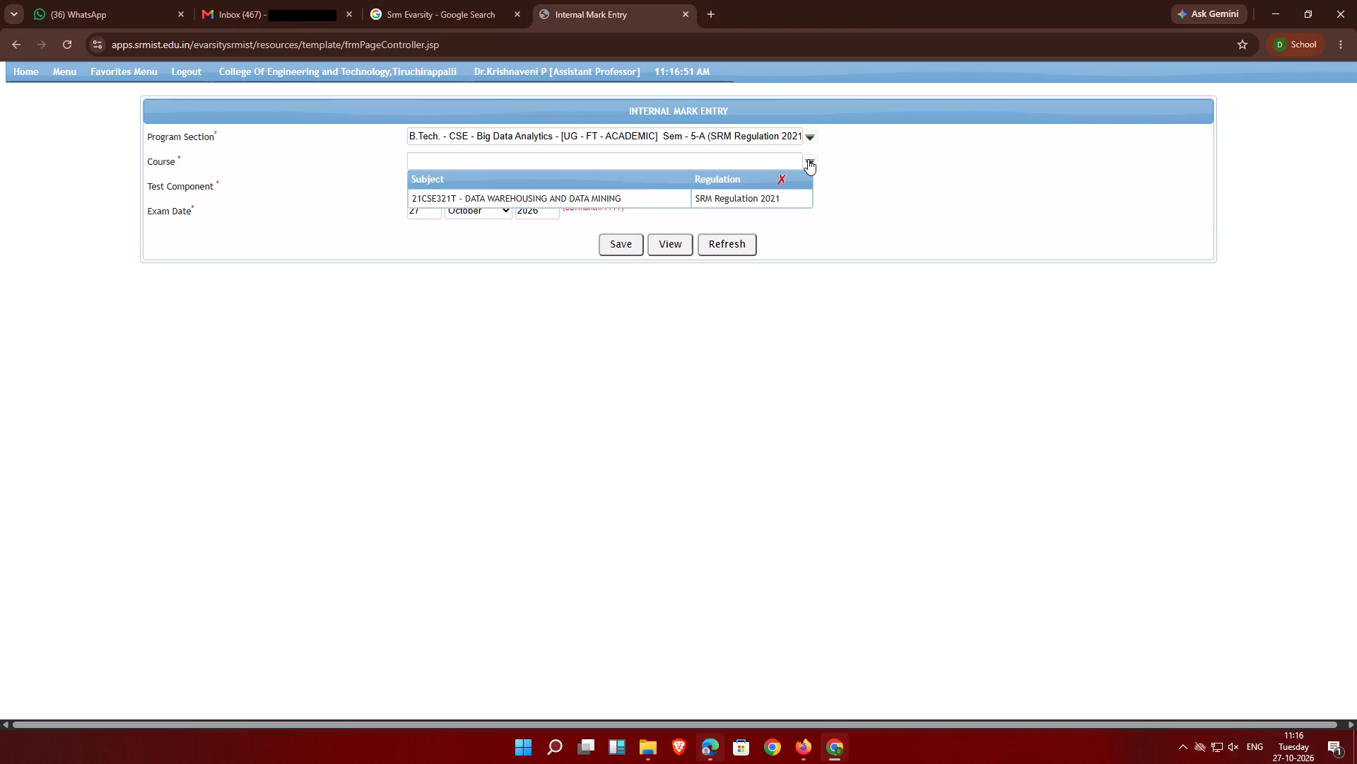
left_click(808, 159)
Review the test components of course 21CSC202J - Operating Systems for the B.Tech. CSE (Data Science) Sem - 3-A section.
left_click(813, 140)
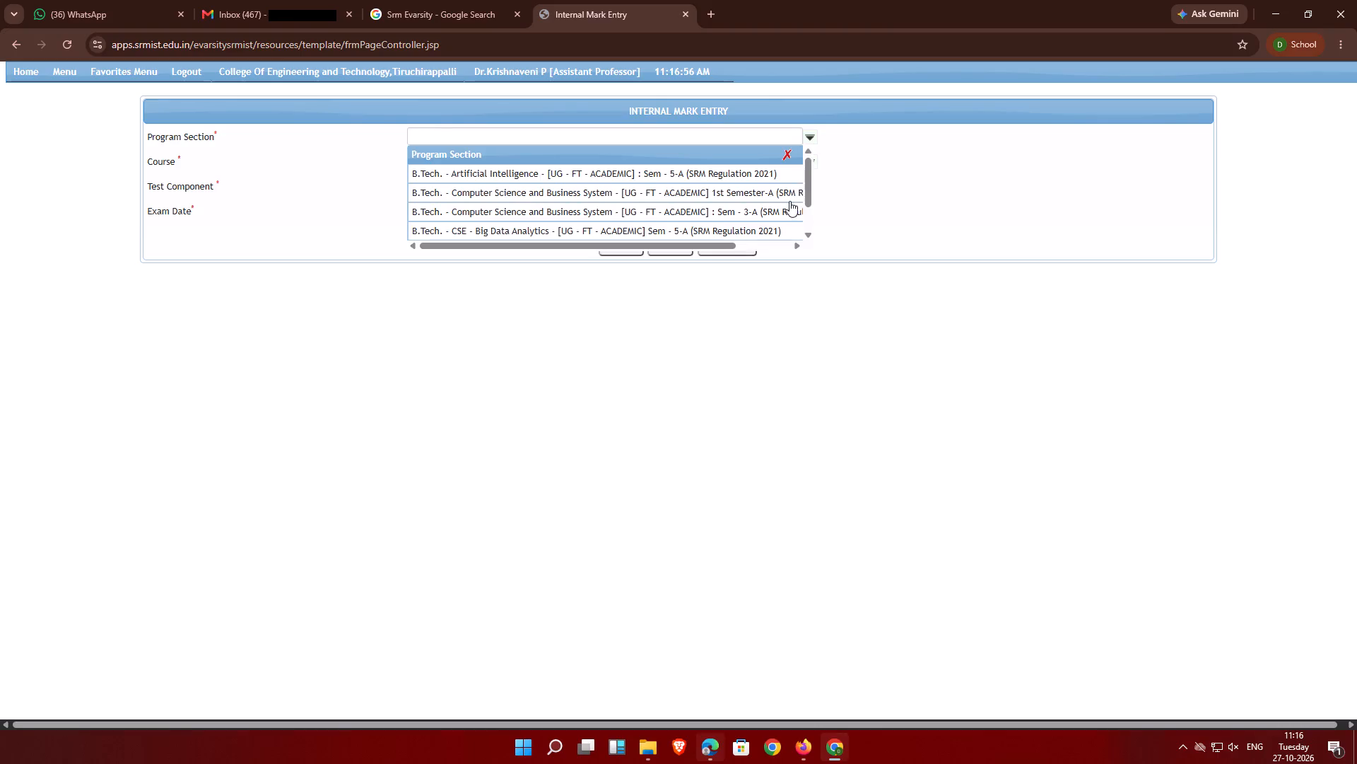
left_click(811, 233)
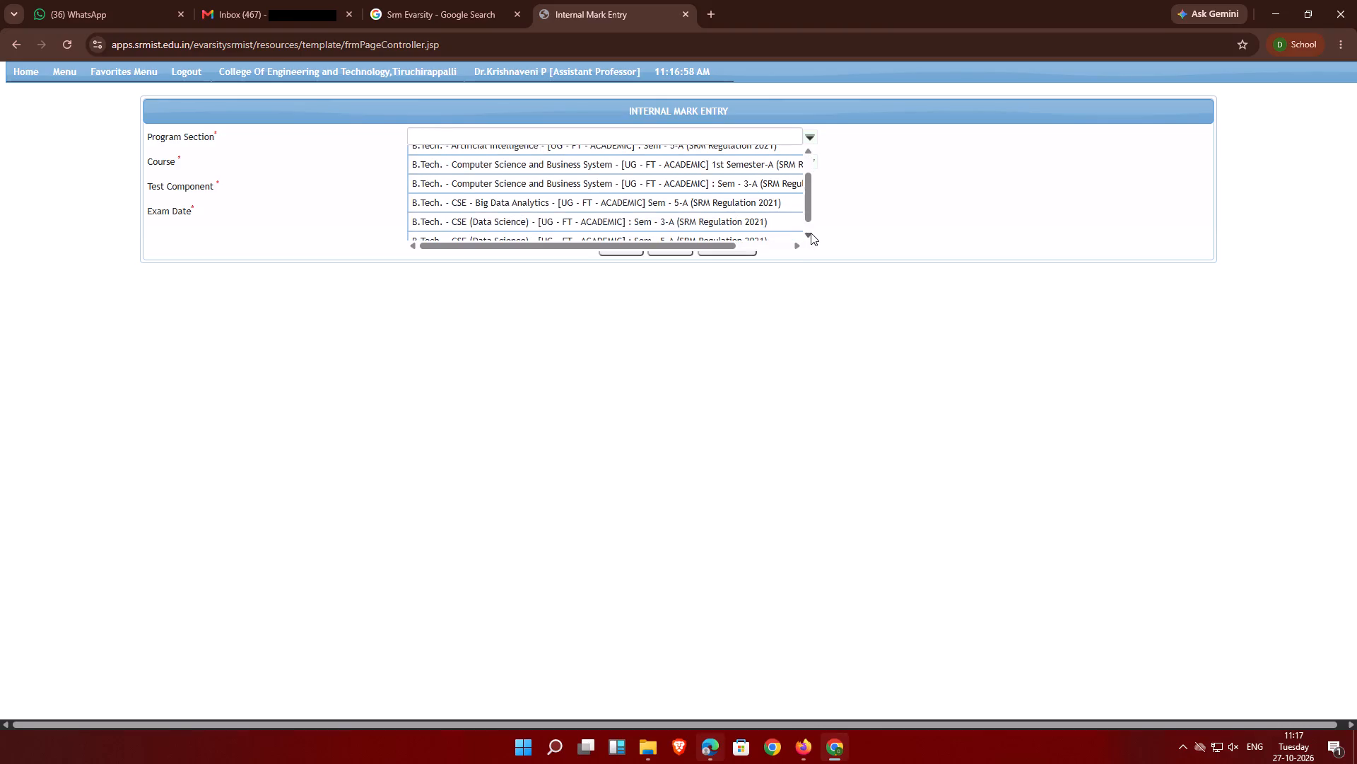
left_click(811, 233)
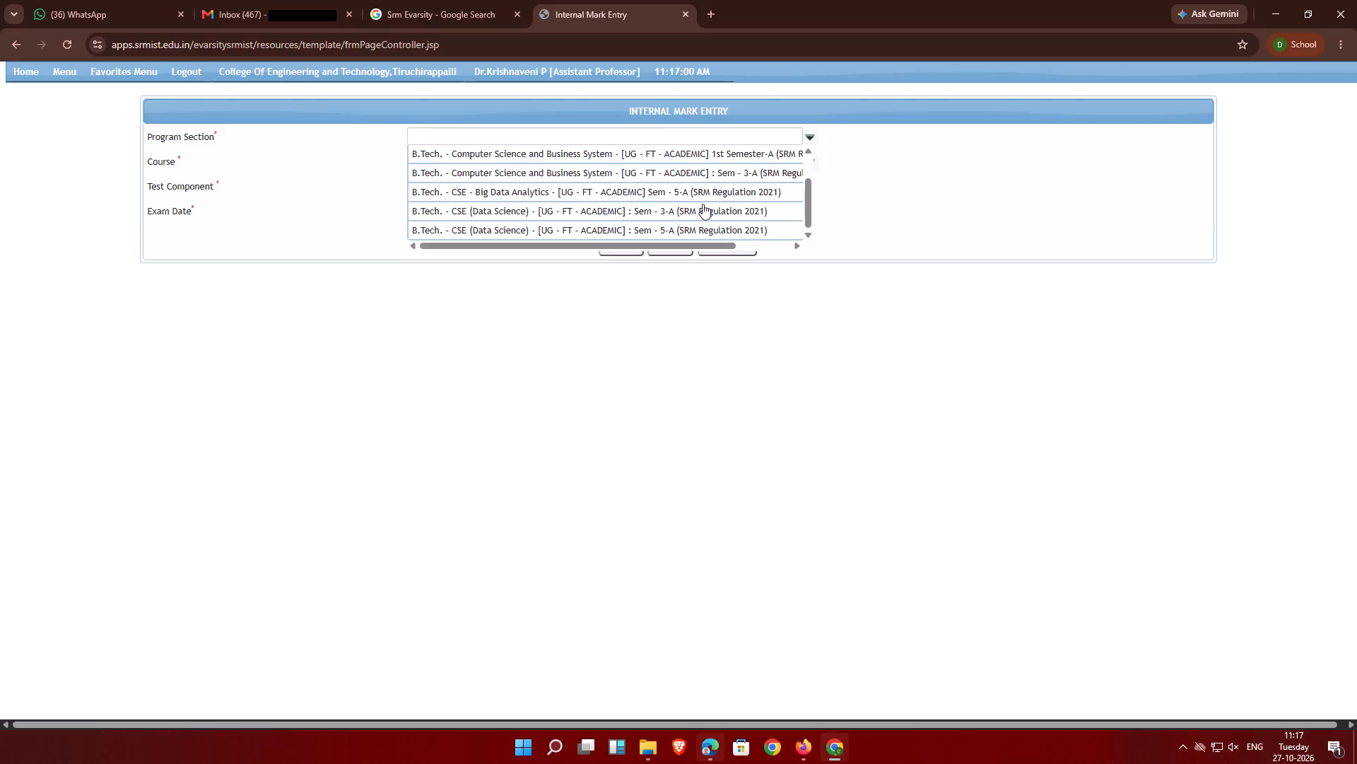
left_click(636, 212)
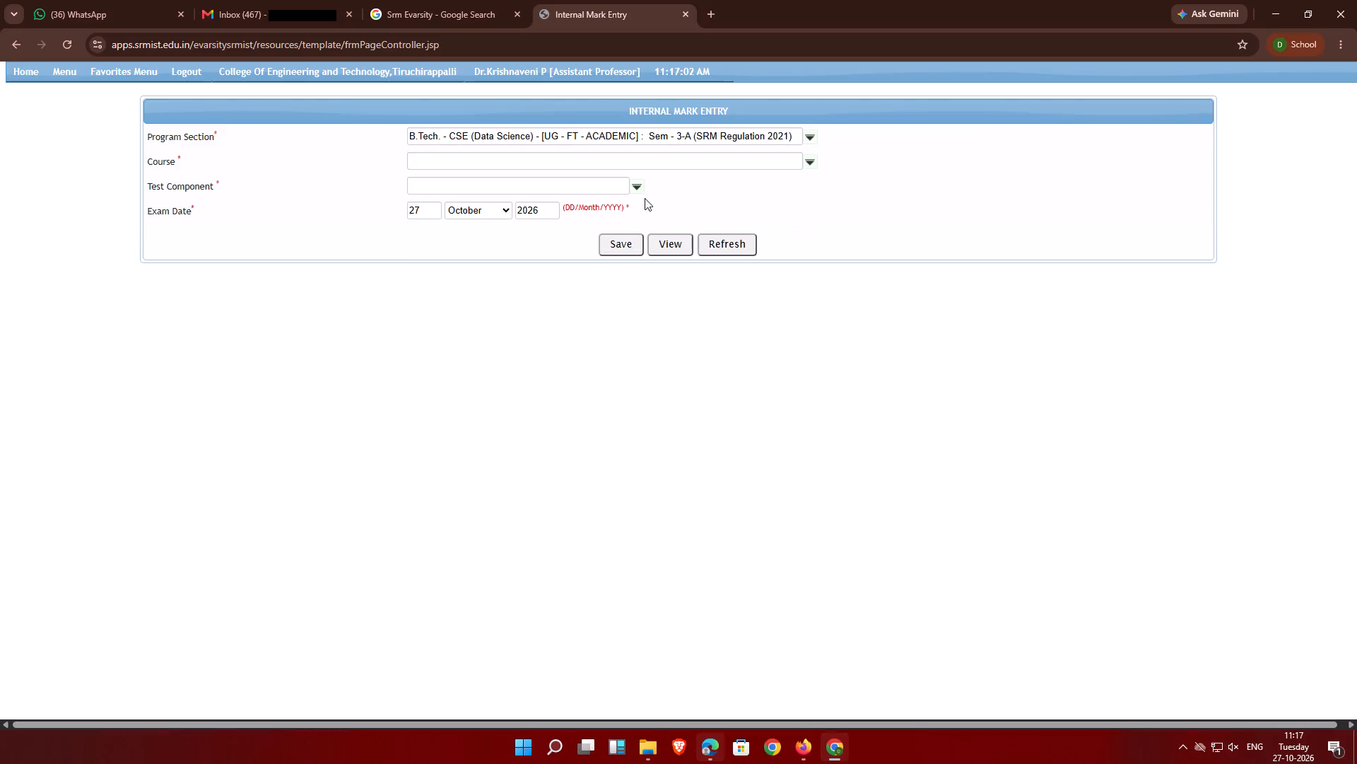
left_click(807, 163)
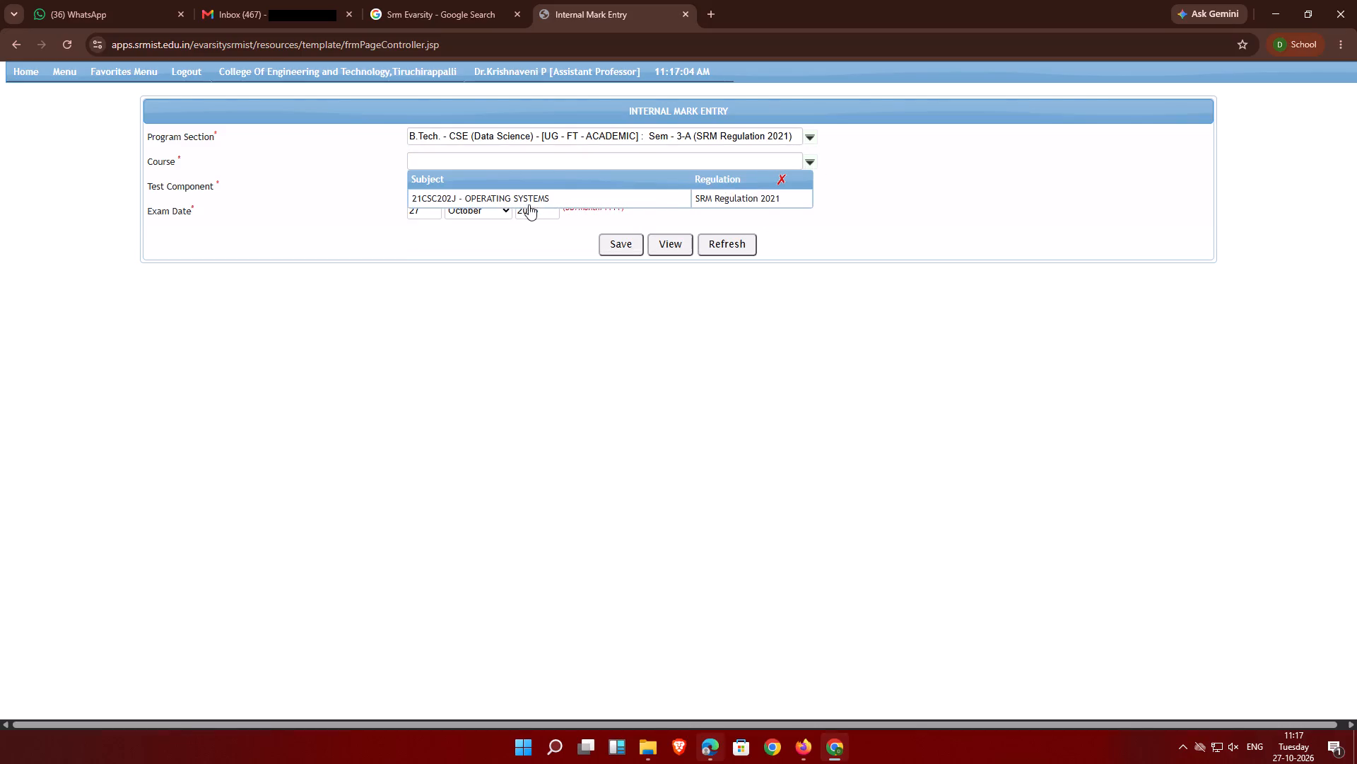
left_click(534, 197)
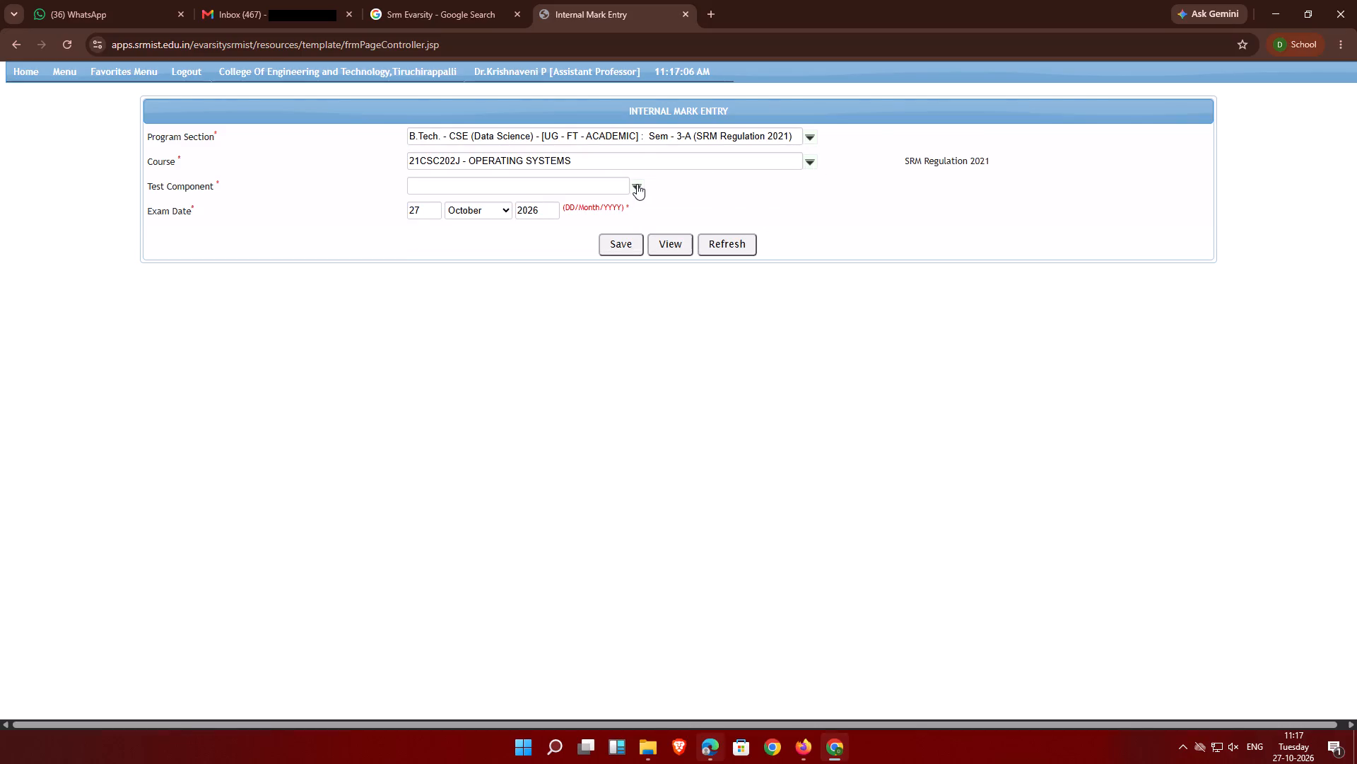
left_click(637, 184)
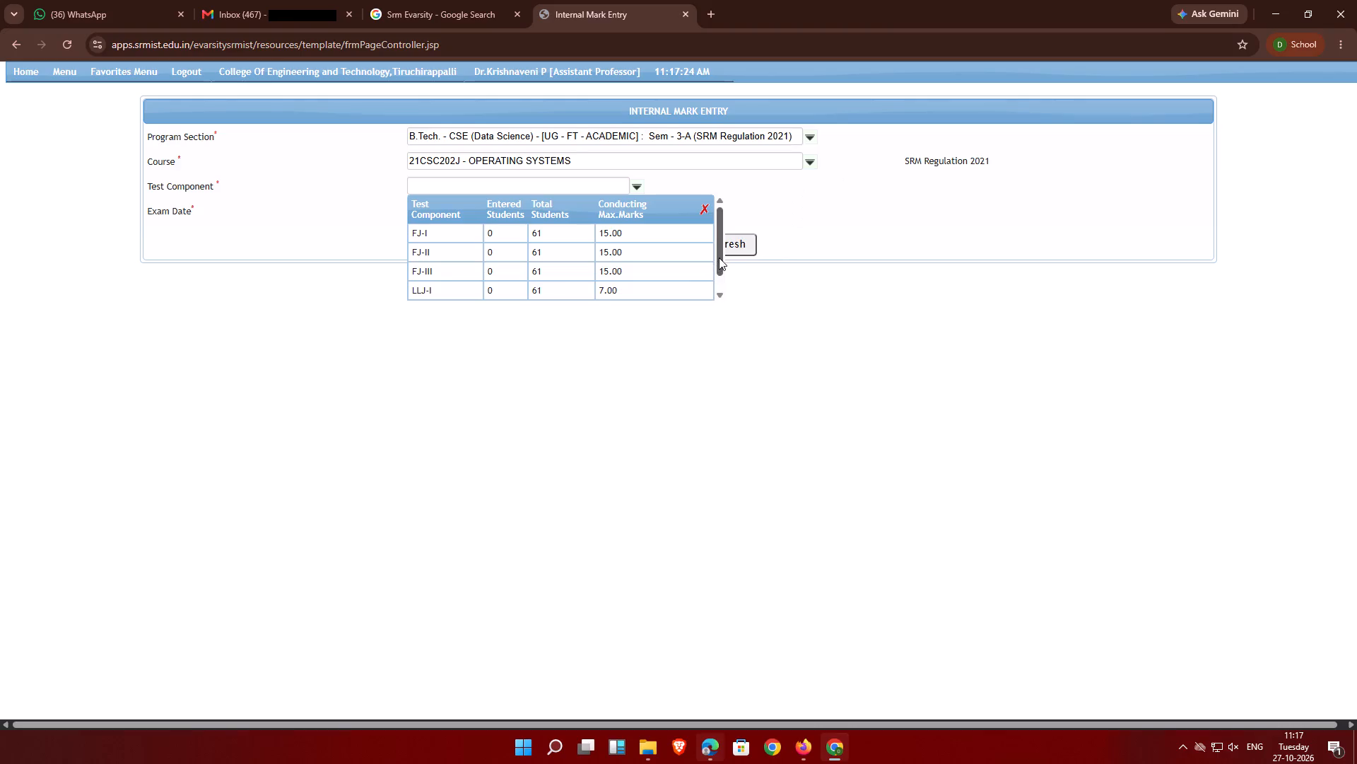
left_click_drag(719, 257, 721, 289)
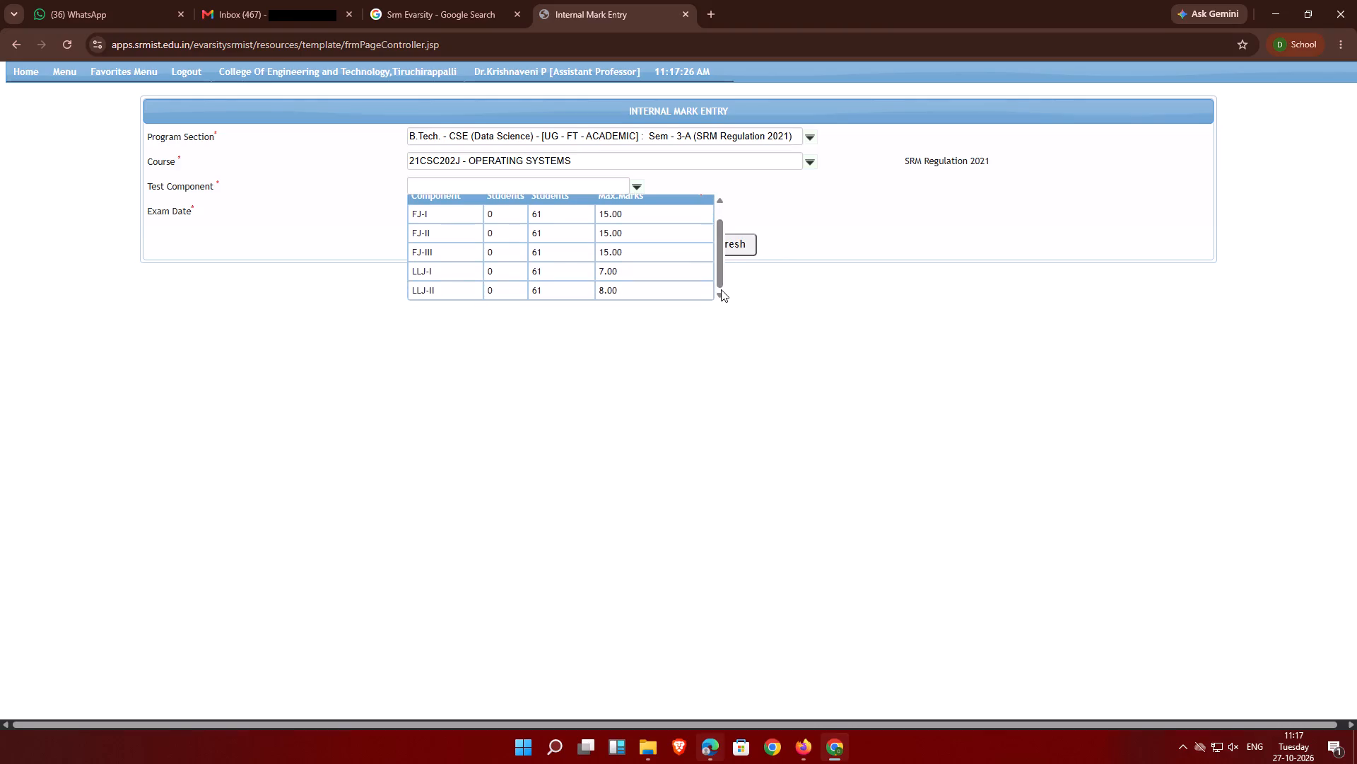
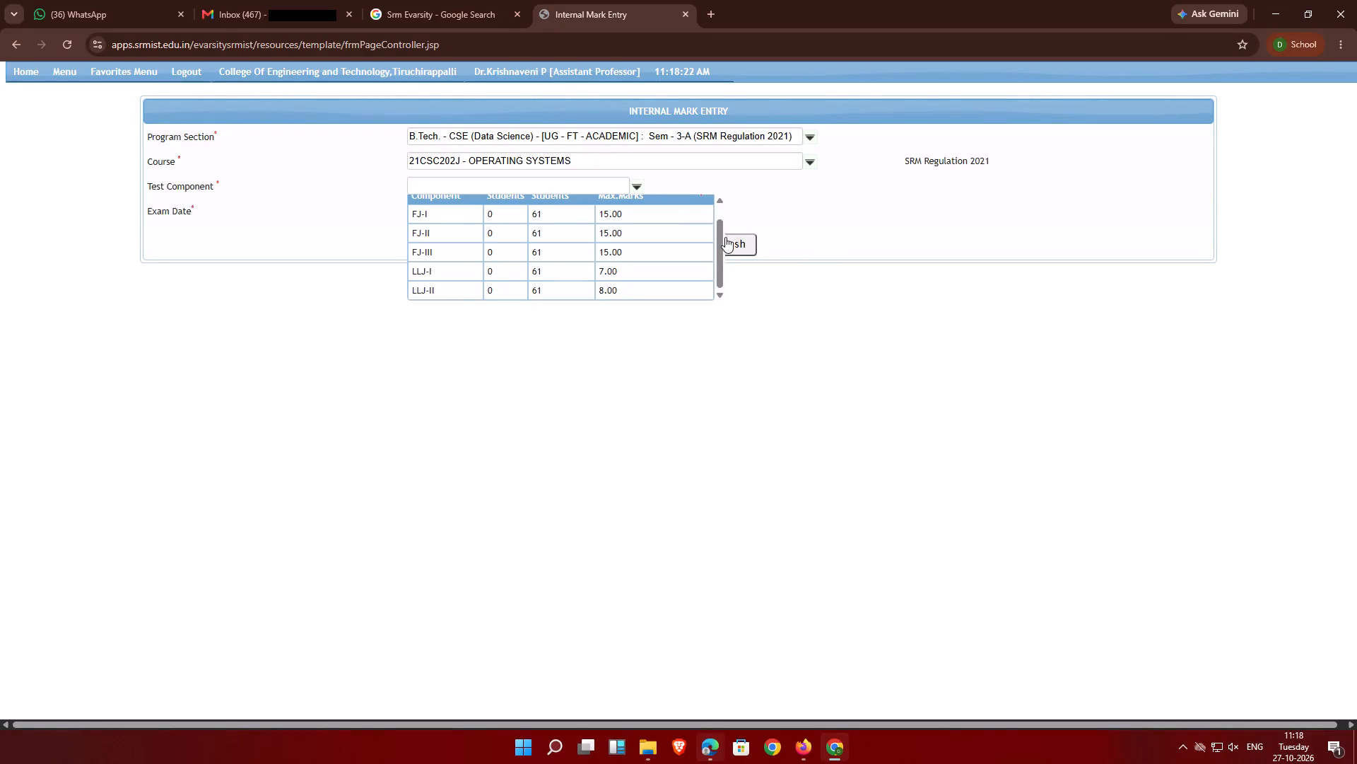
Check the course list for the B.Tech. CSE (Data Science) Sem - 3-A section.
left_click(636, 187)
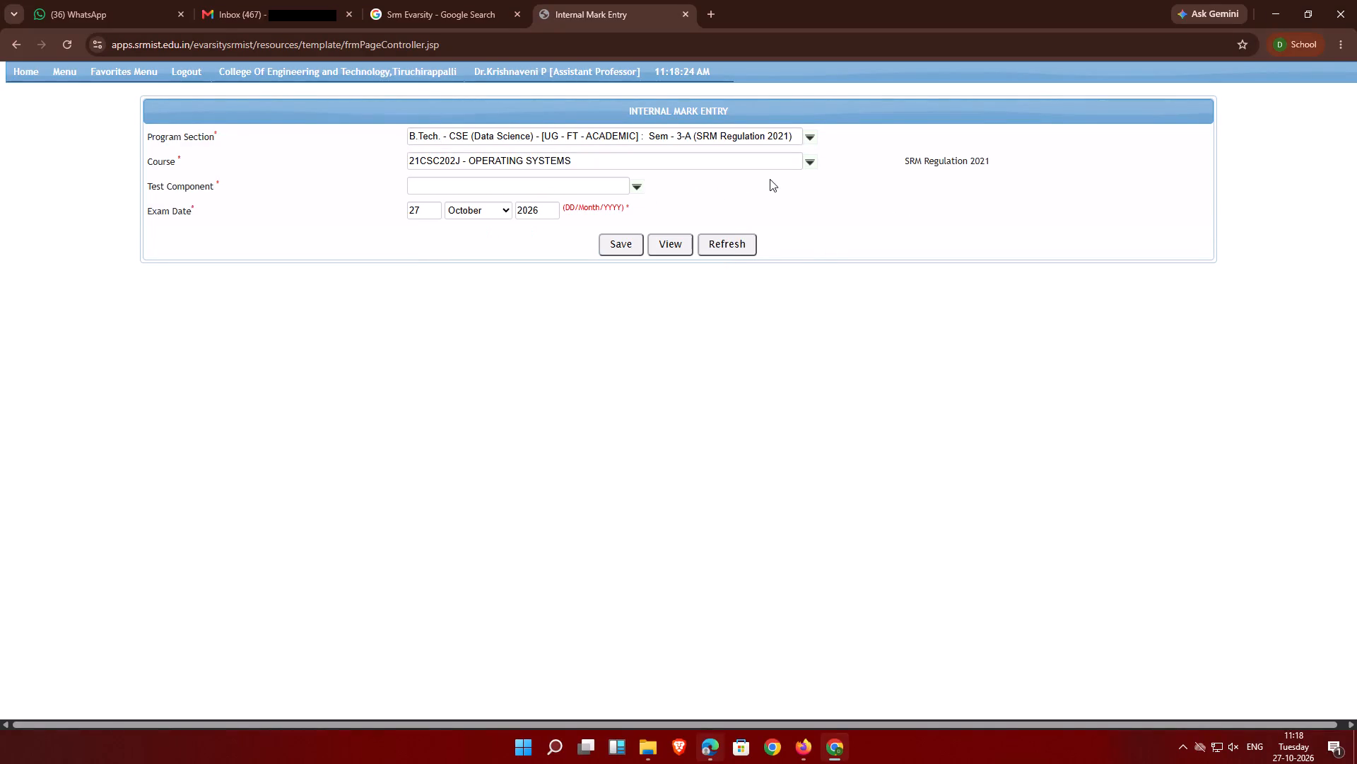
left_click(812, 163)
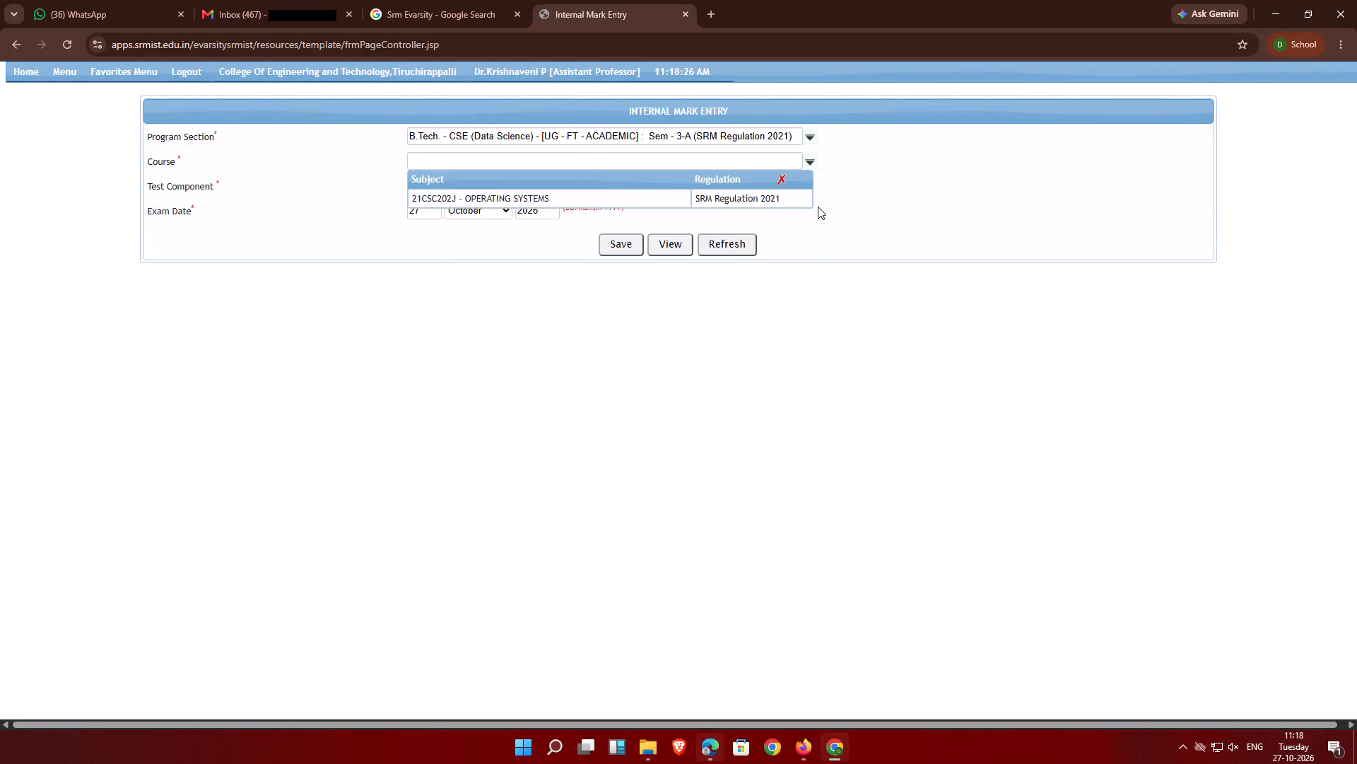
left_click(778, 175)
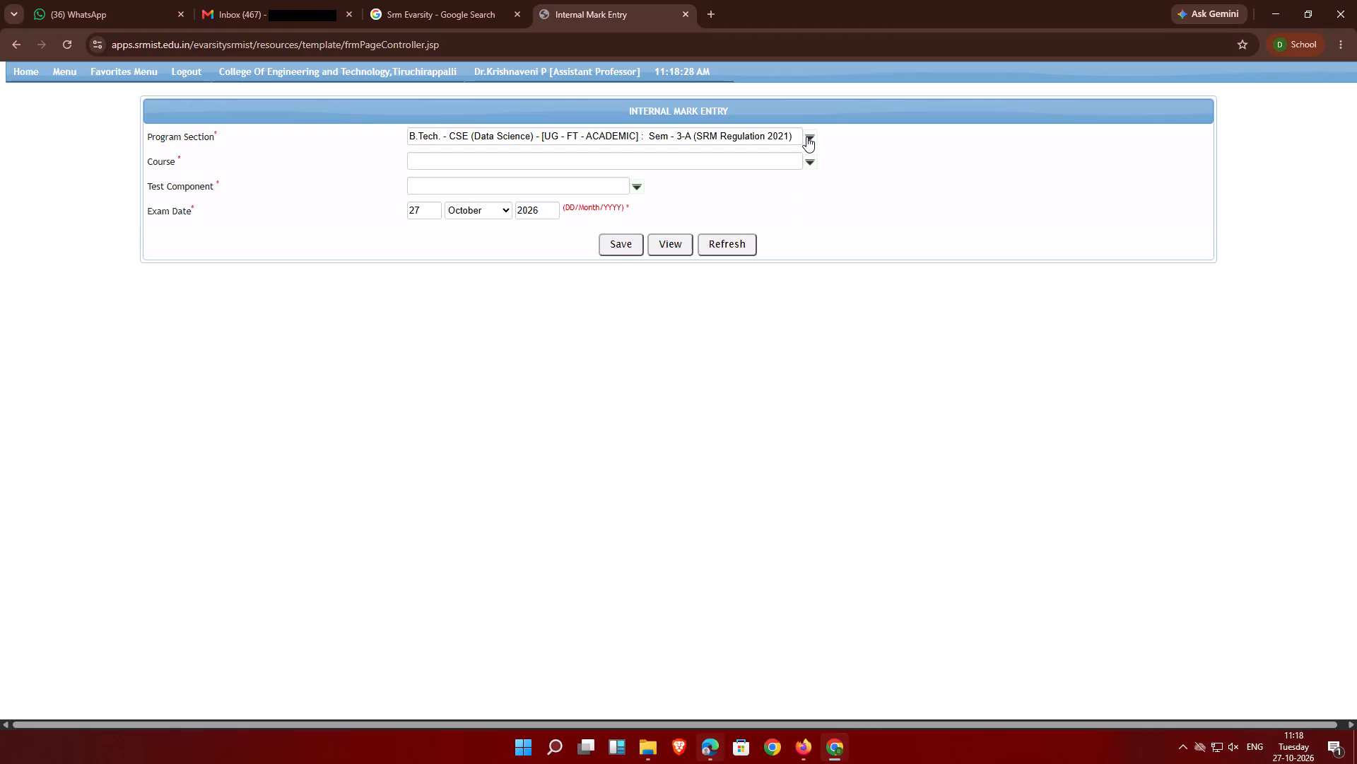
Choose test component R21 CLA-1 P1-Multiple Choice Questions of course 21PDM301L - Analytical and Logical Thinking Skills for the B.Tech. CSE (Data Science) Sem - 5-A section.
left_click(806, 137)
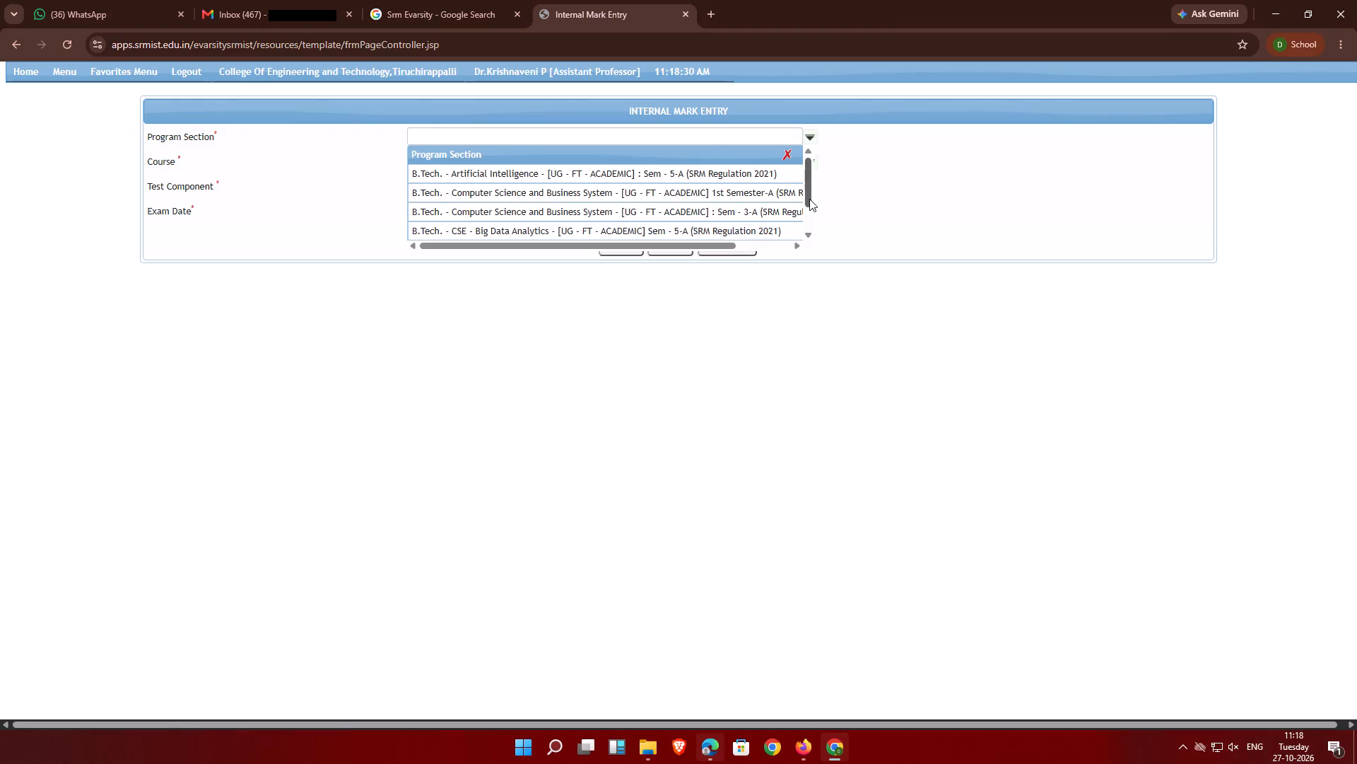
left_click_drag(809, 199, 808, 214)
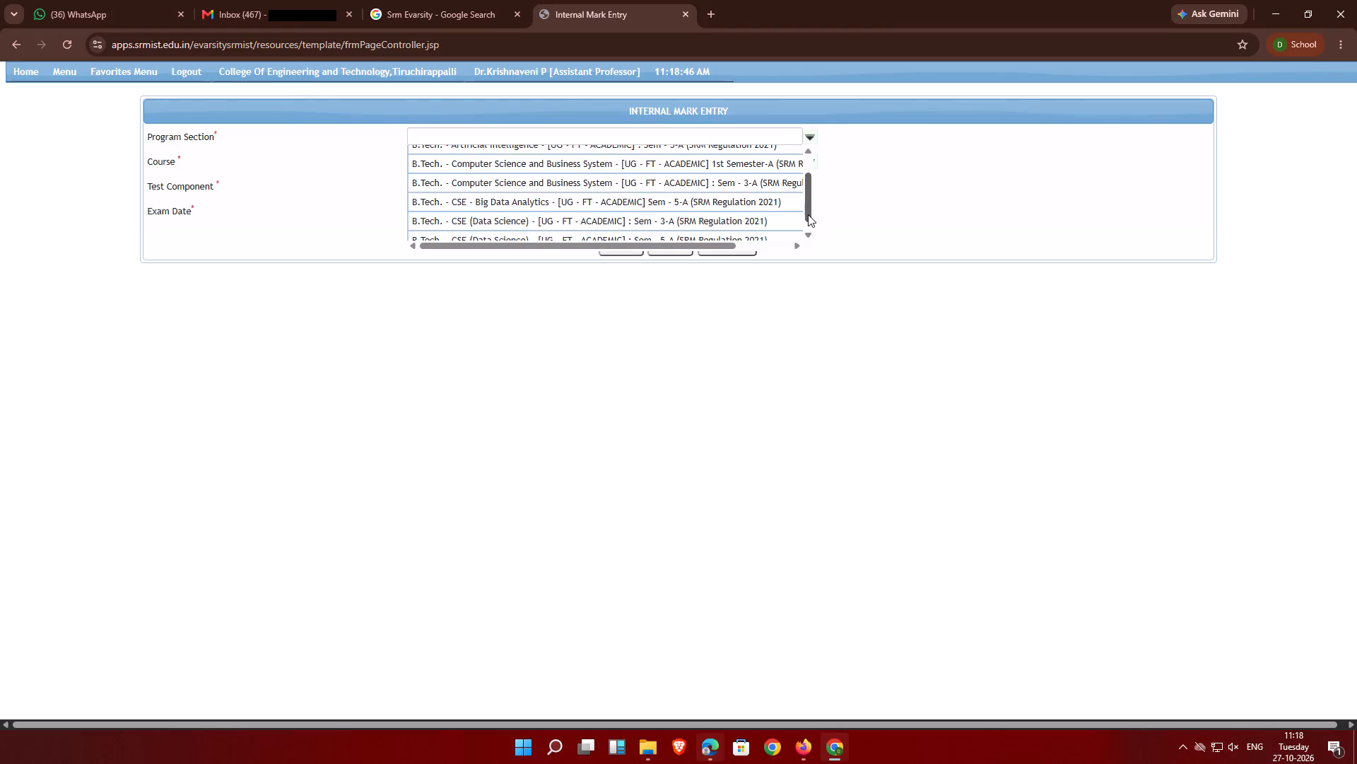
left_click(808, 214)
left_click_drag(808, 214, 806, 245)
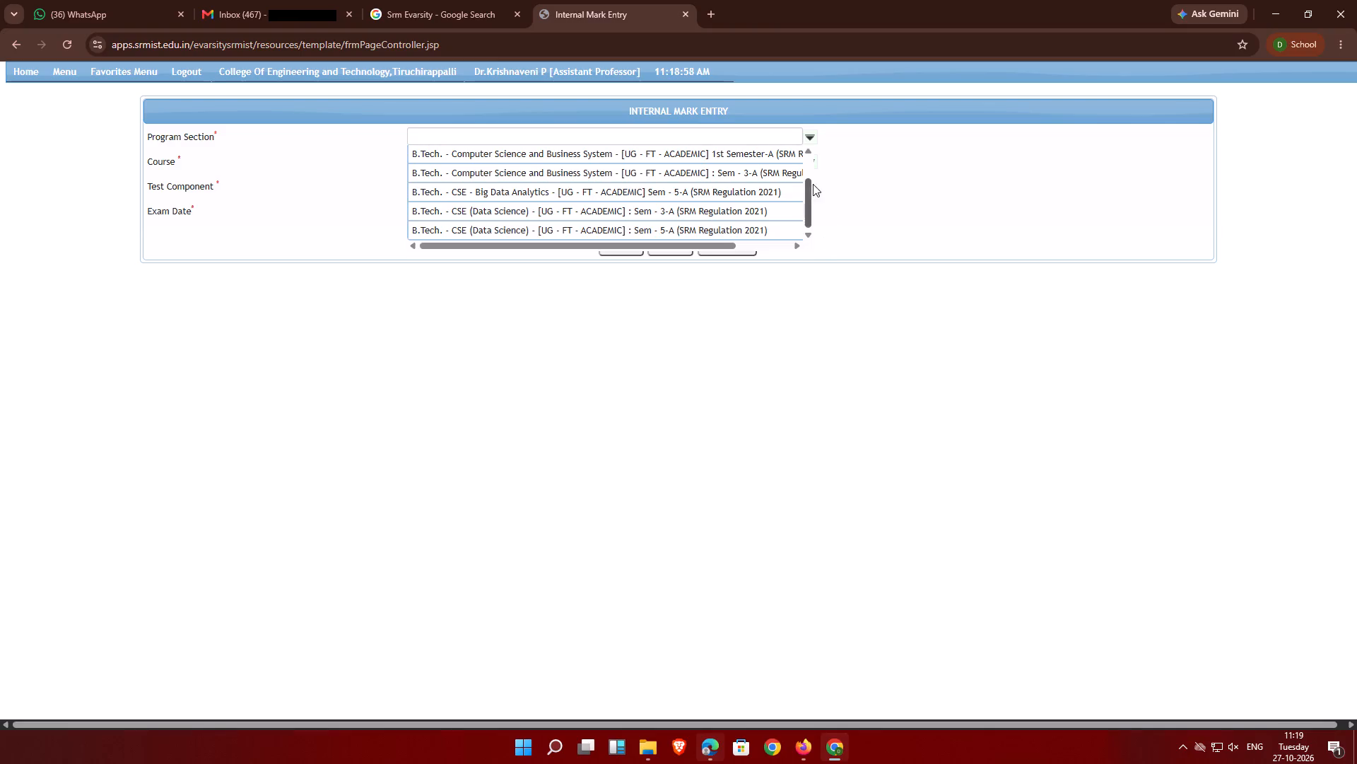
left_click_drag(808, 204, 808, 222)
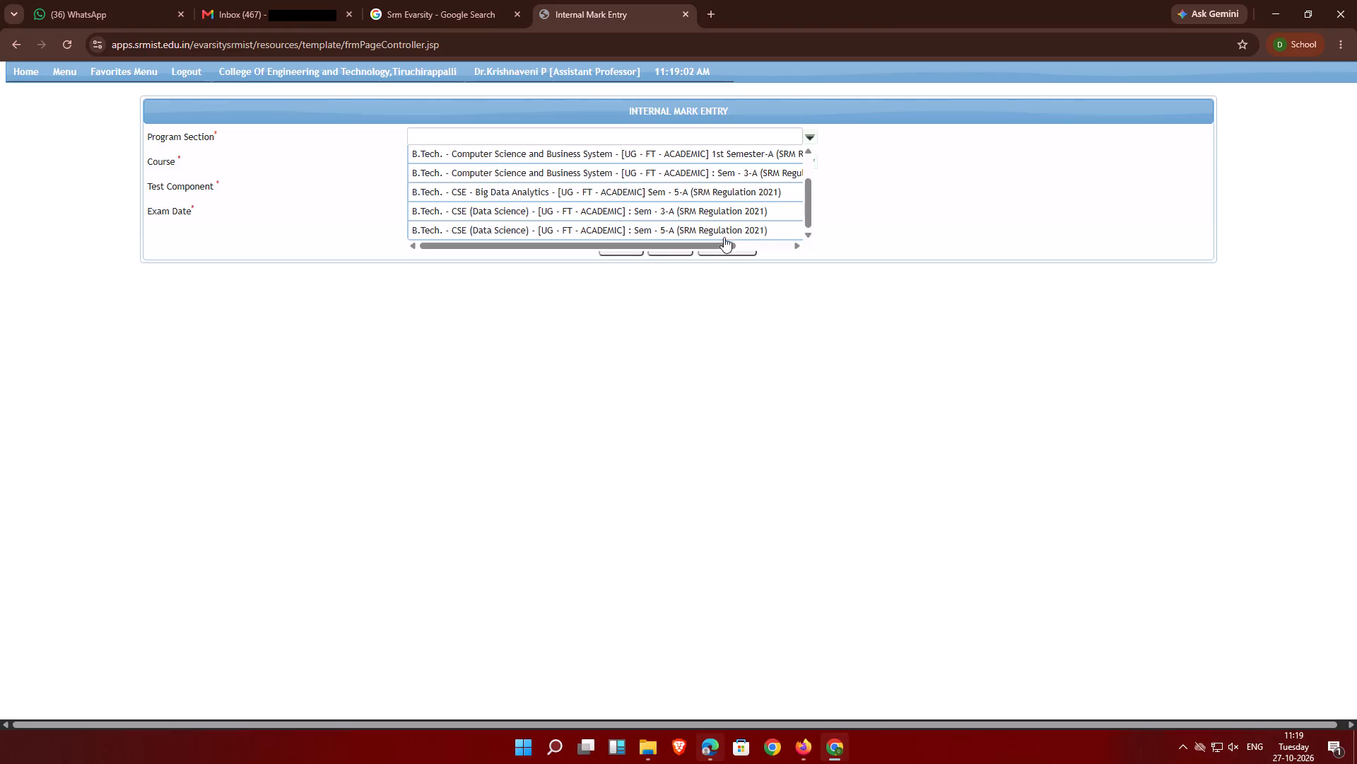
left_click(720, 231)
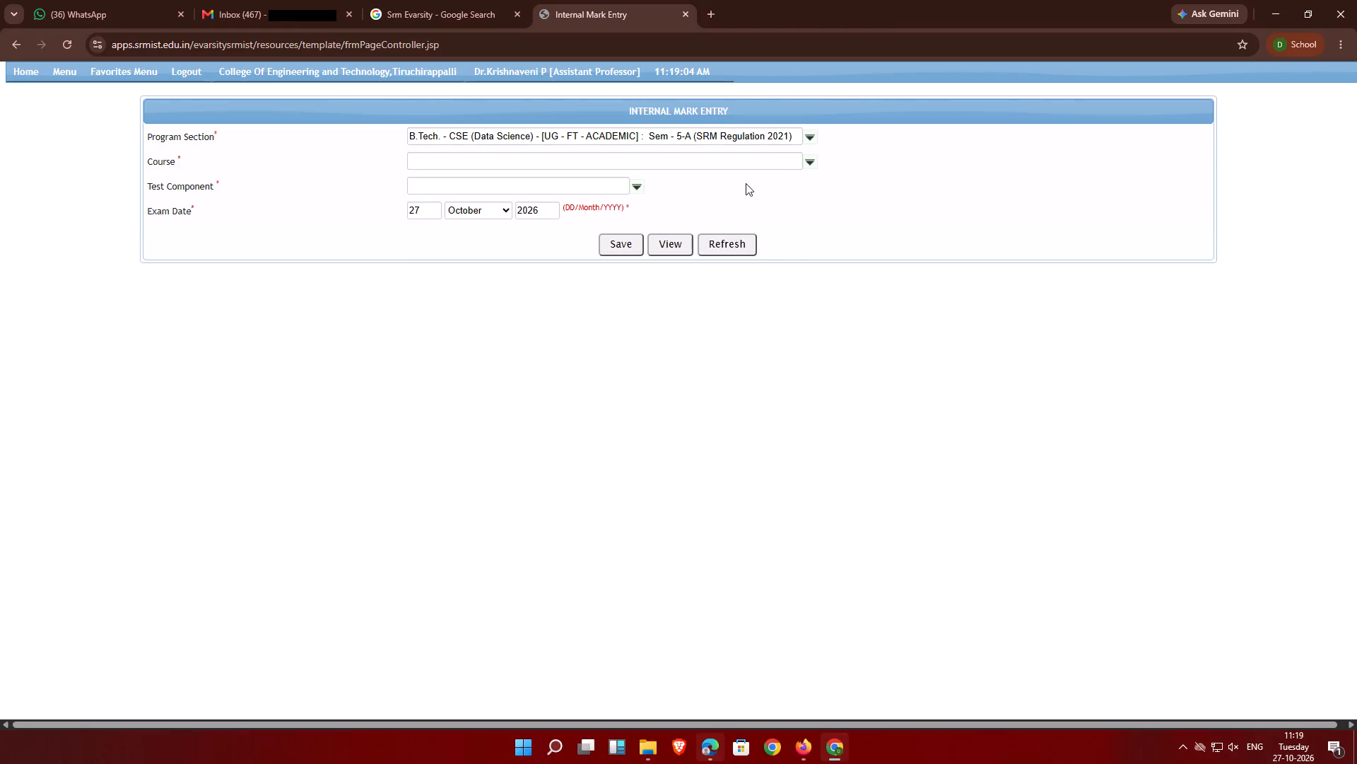
left_click(811, 162)
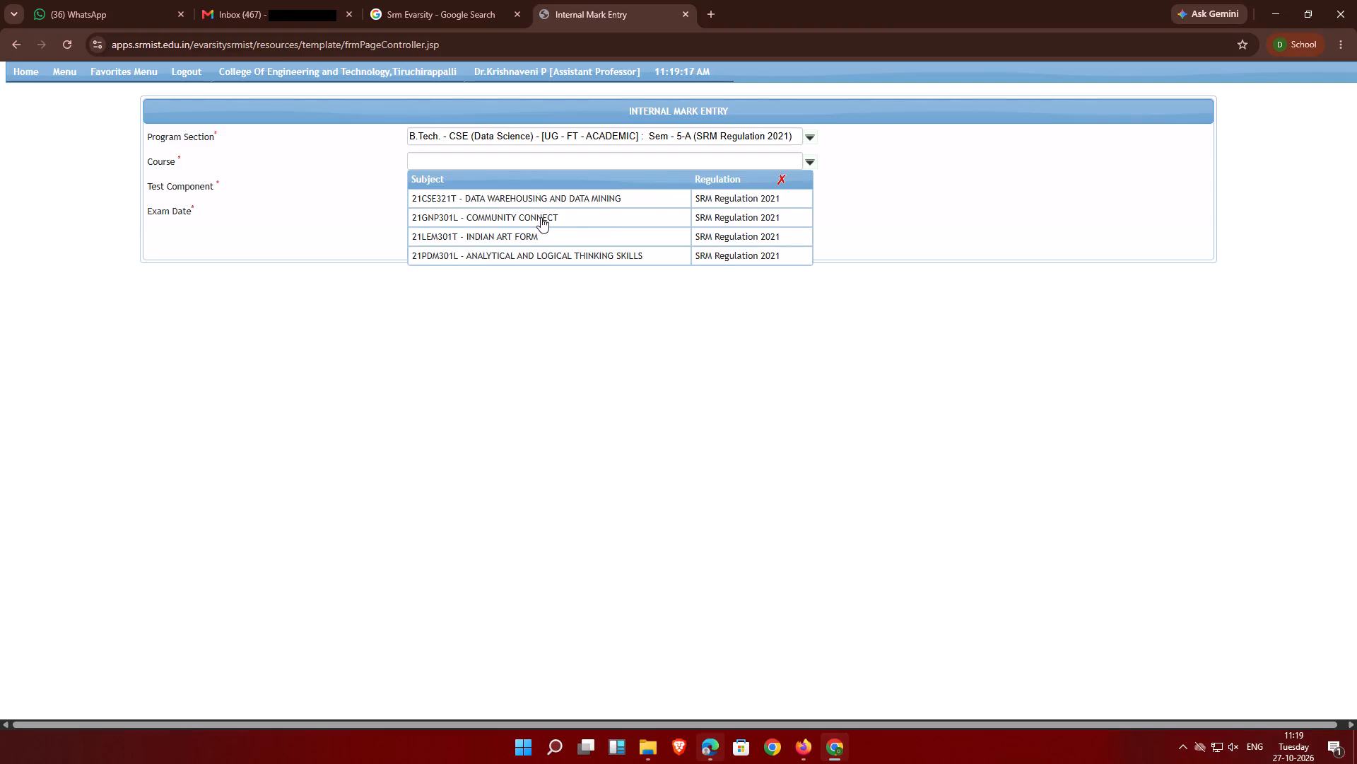
left_click(542, 257)
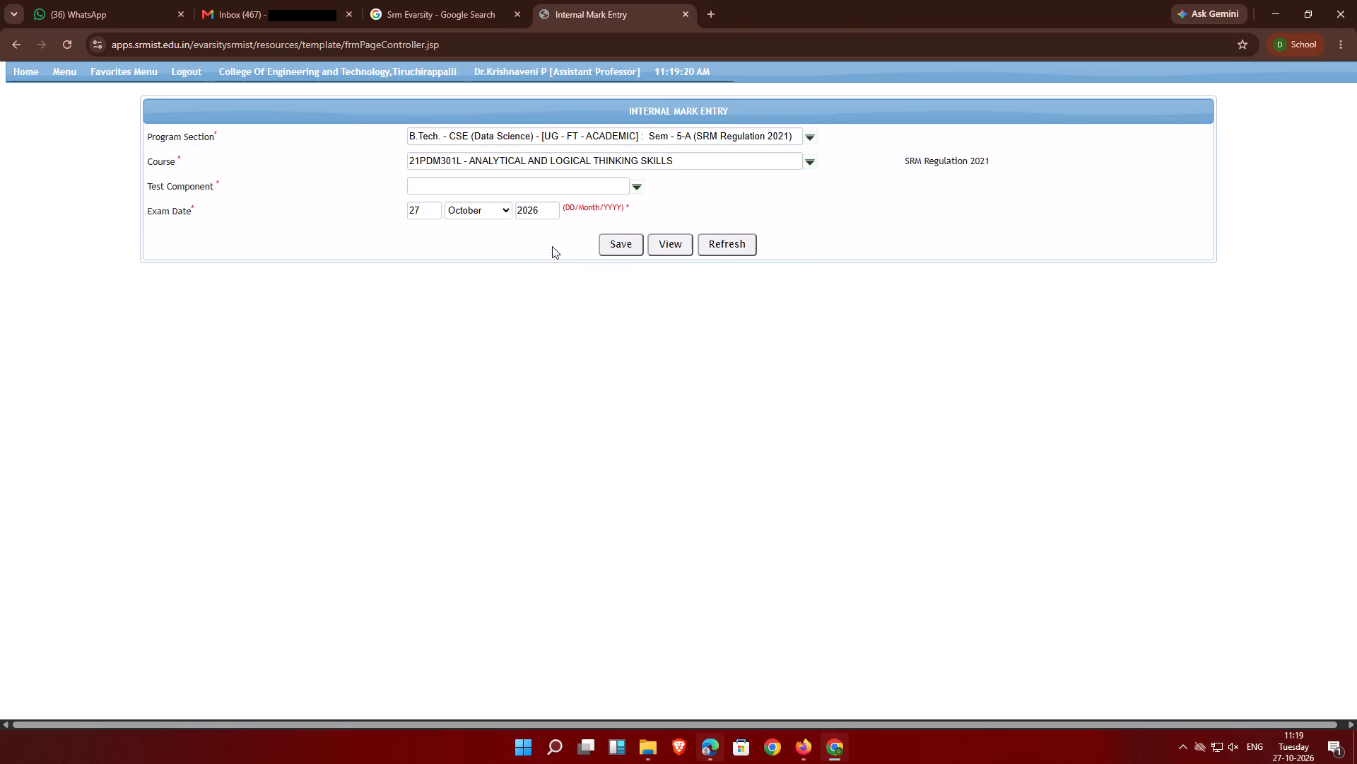
left_click(635, 190)
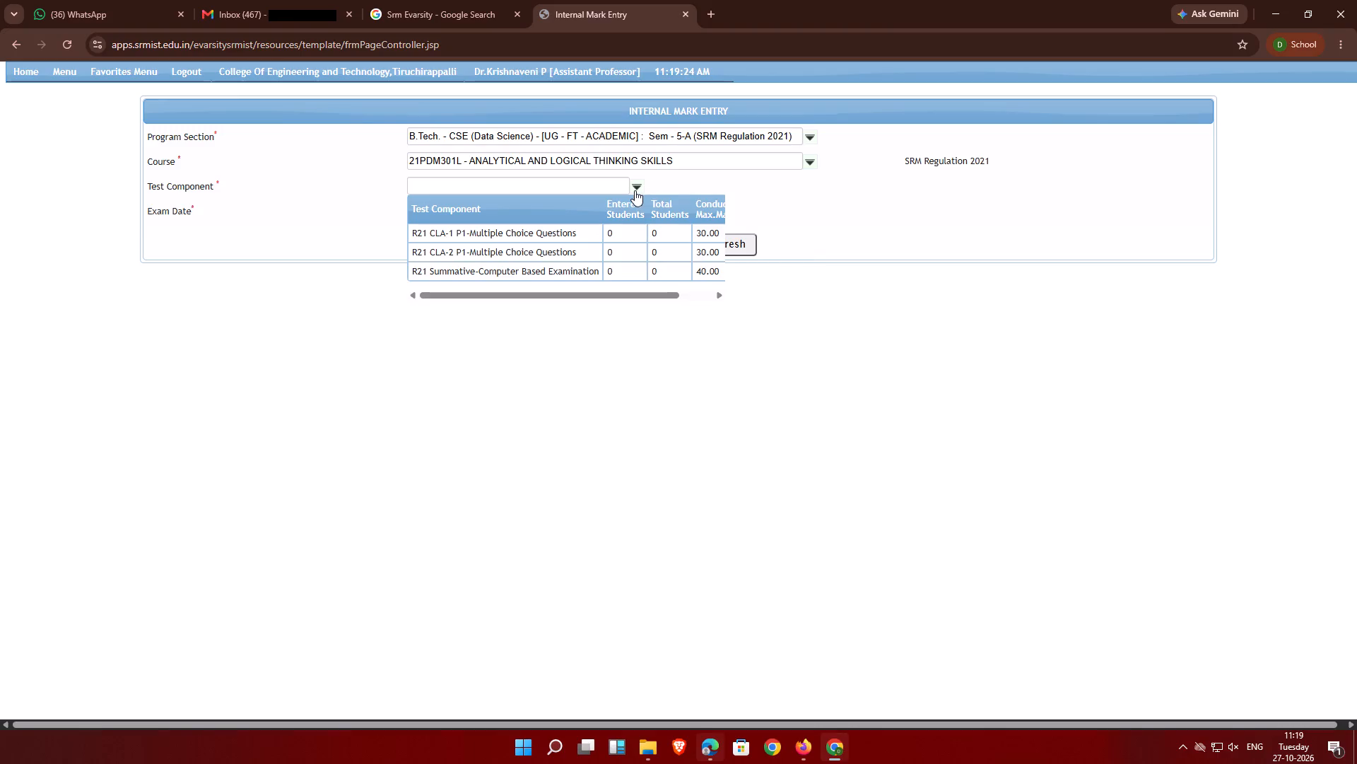
left_click(578, 236)
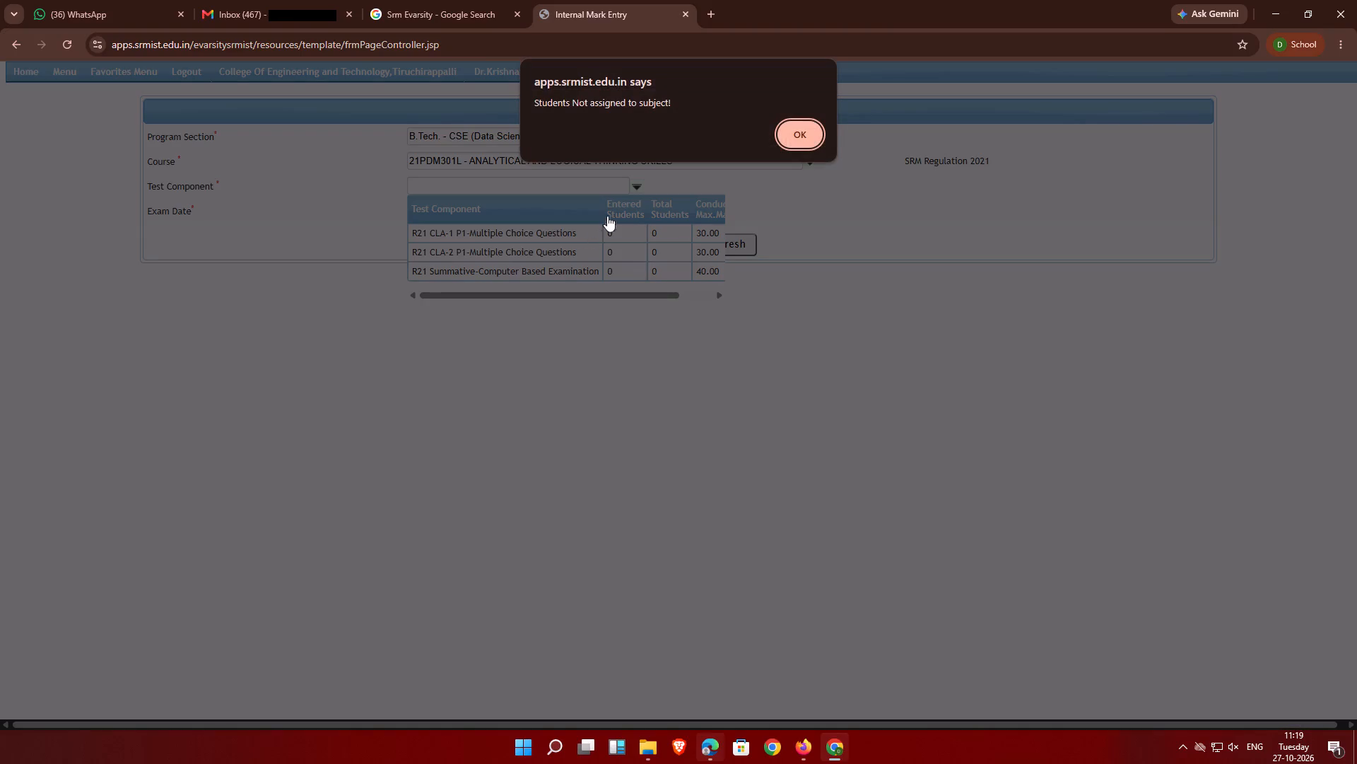
left_click(794, 132)
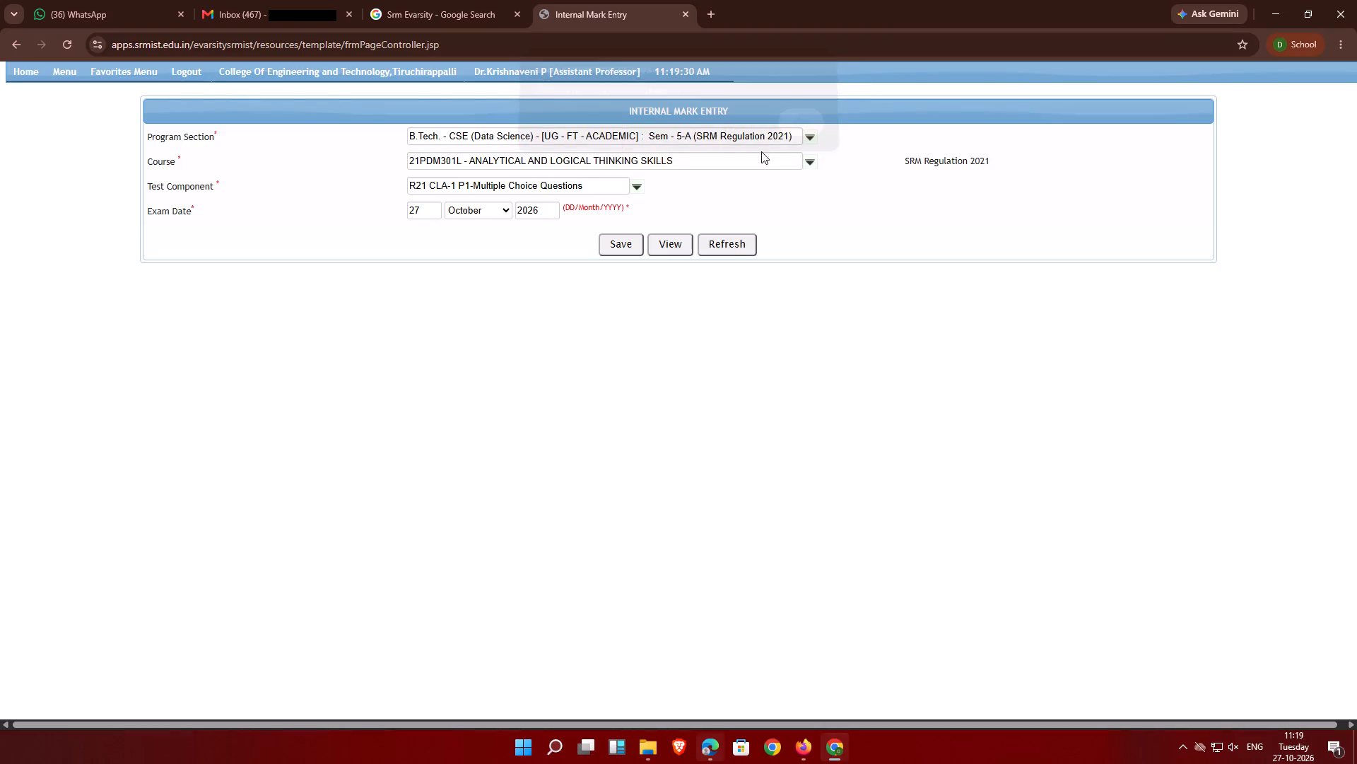
Review the test components of course 21GNP301L - Community Connect for the B.Tech. CSE (Data Science) Sem - 5-A section.
left_click(804, 162)
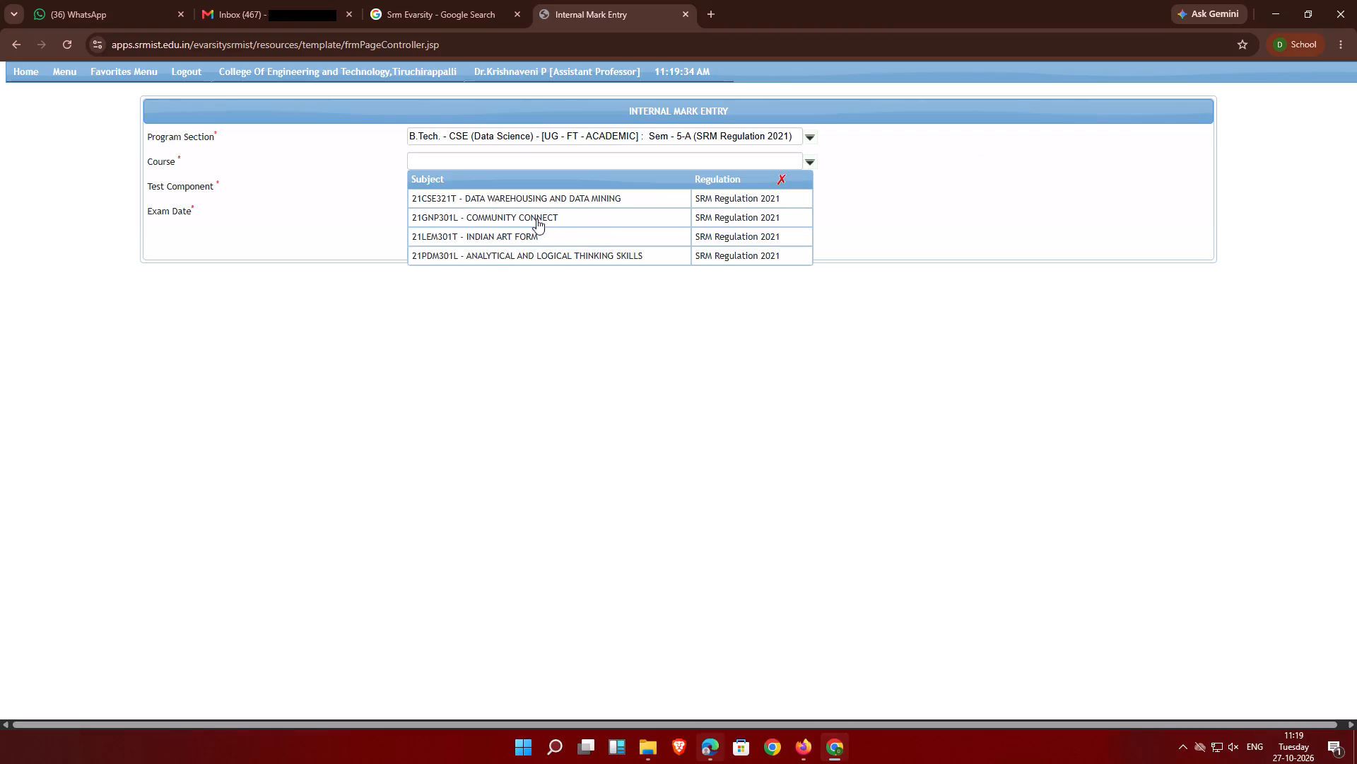
left_click(508, 223)
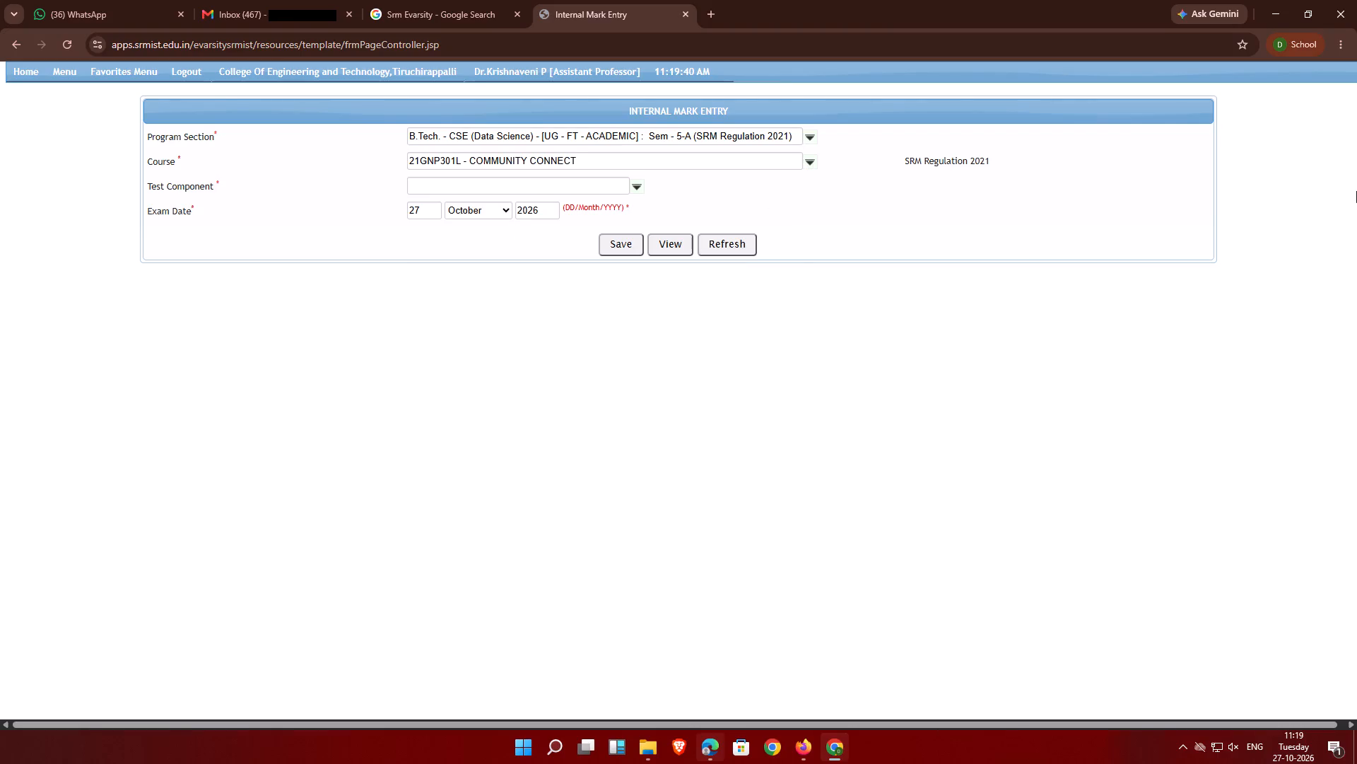
left_click(631, 187)
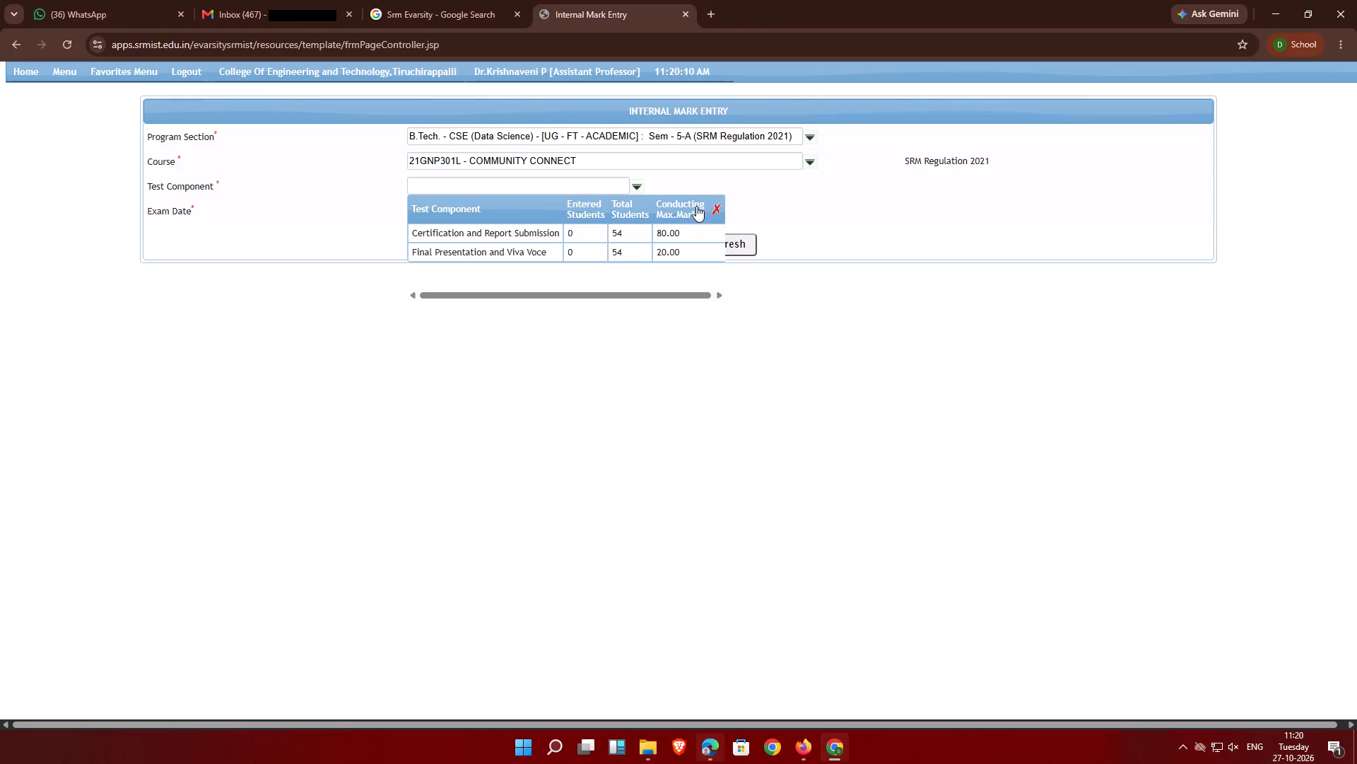
left_click(716, 209)
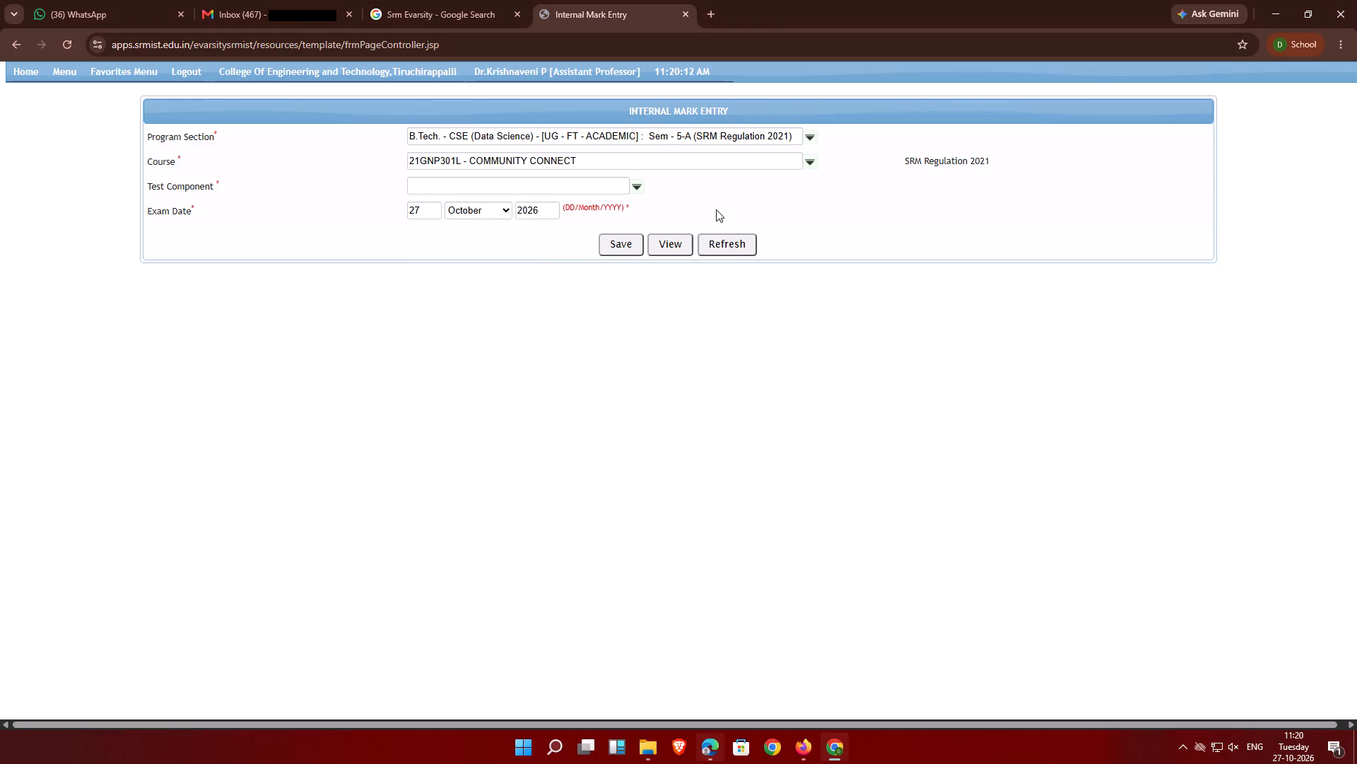
Review the test components of course 21LEM301T - Indian Art Form for the same section, and recheck its course list.
left_click(812, 166)
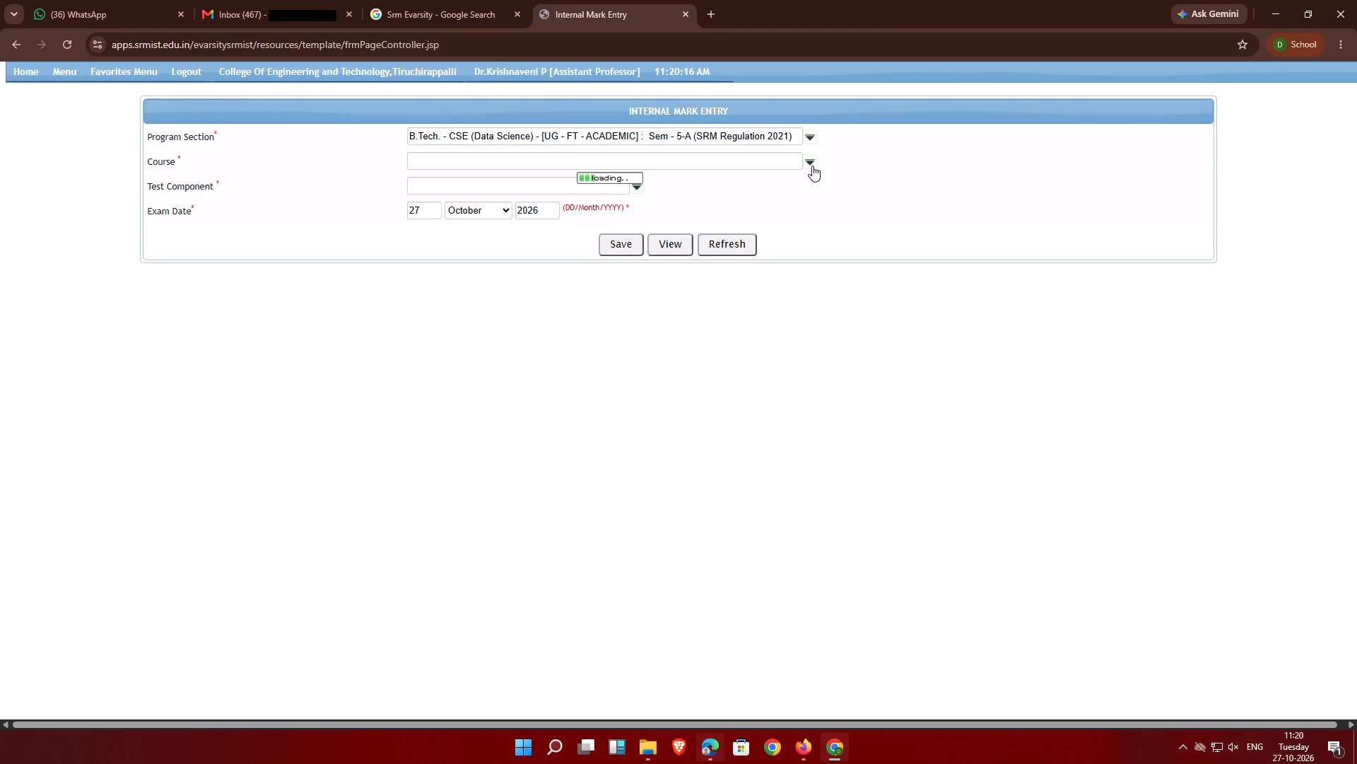
left_click(531, 241)
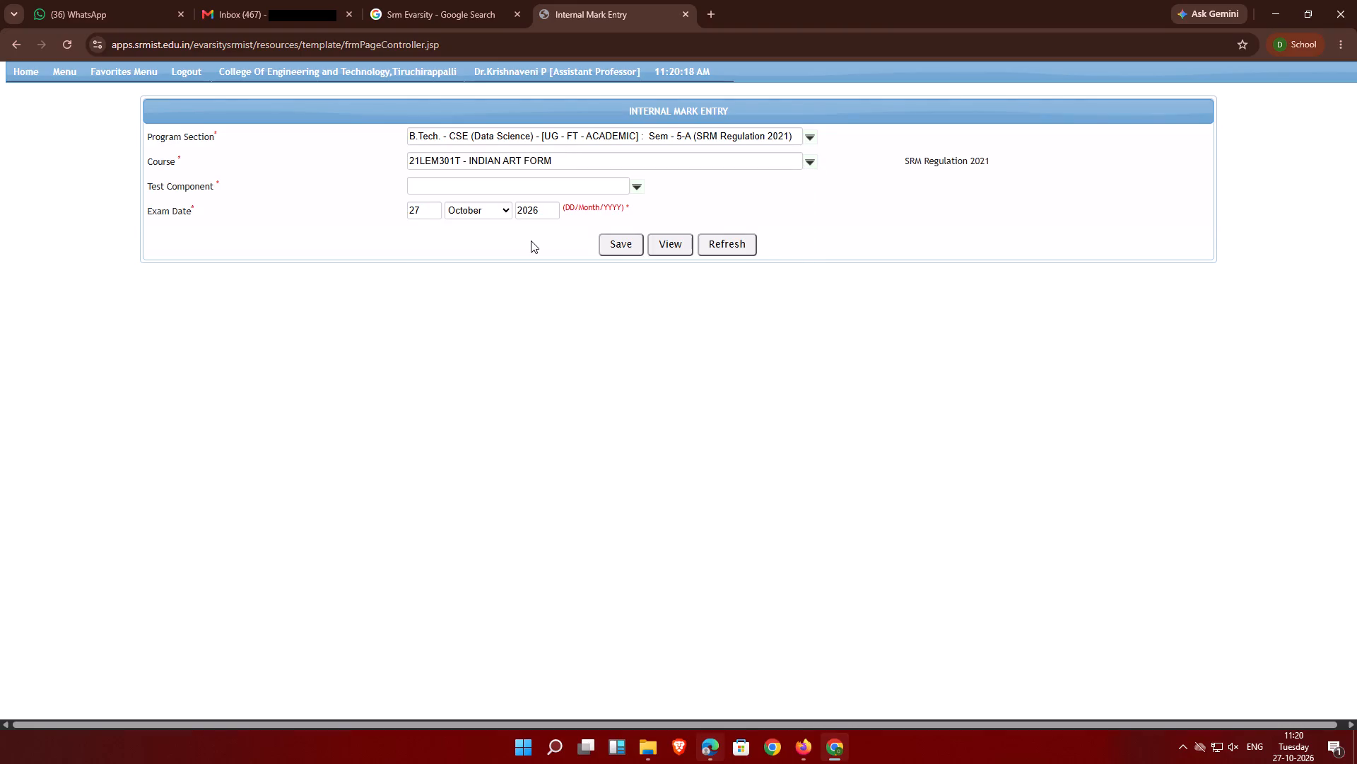
left_click(635, 190)
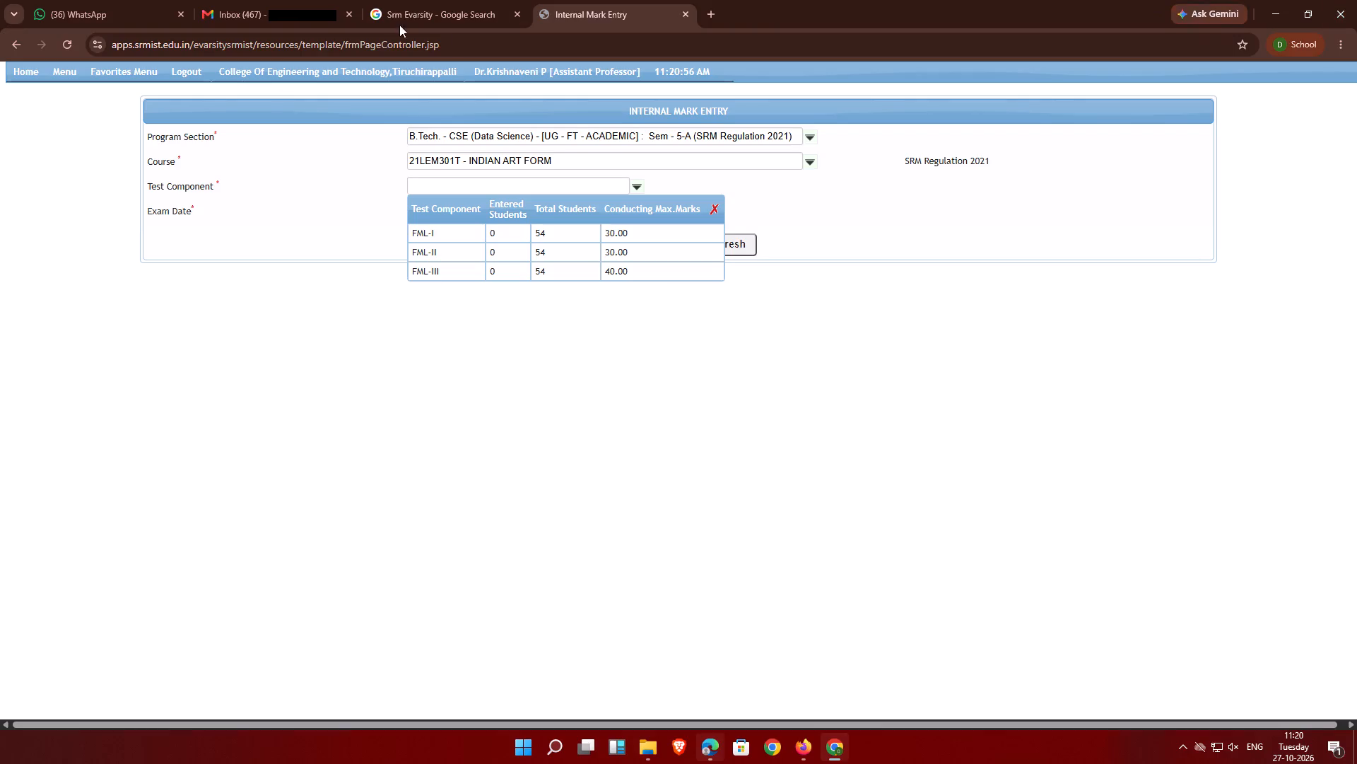
left_click(715, 209)
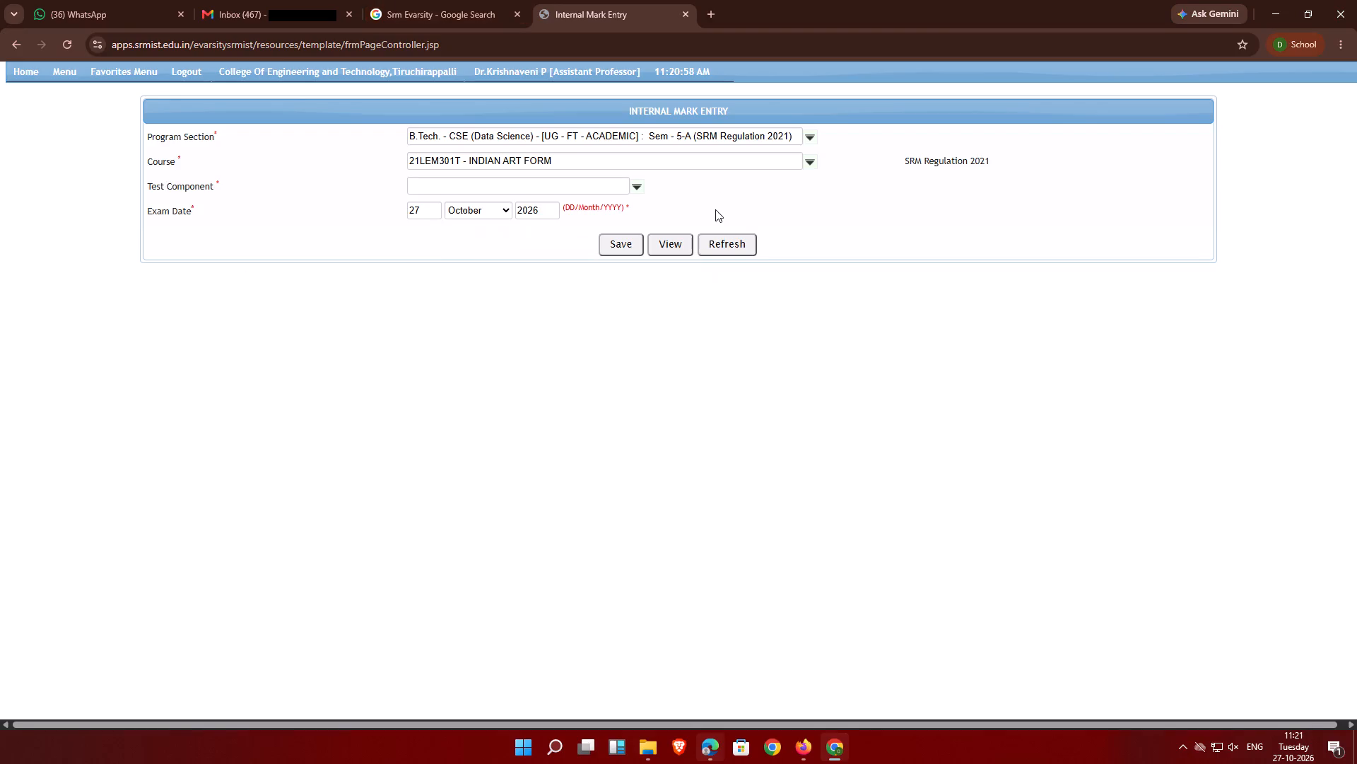
left_click(811, 162)
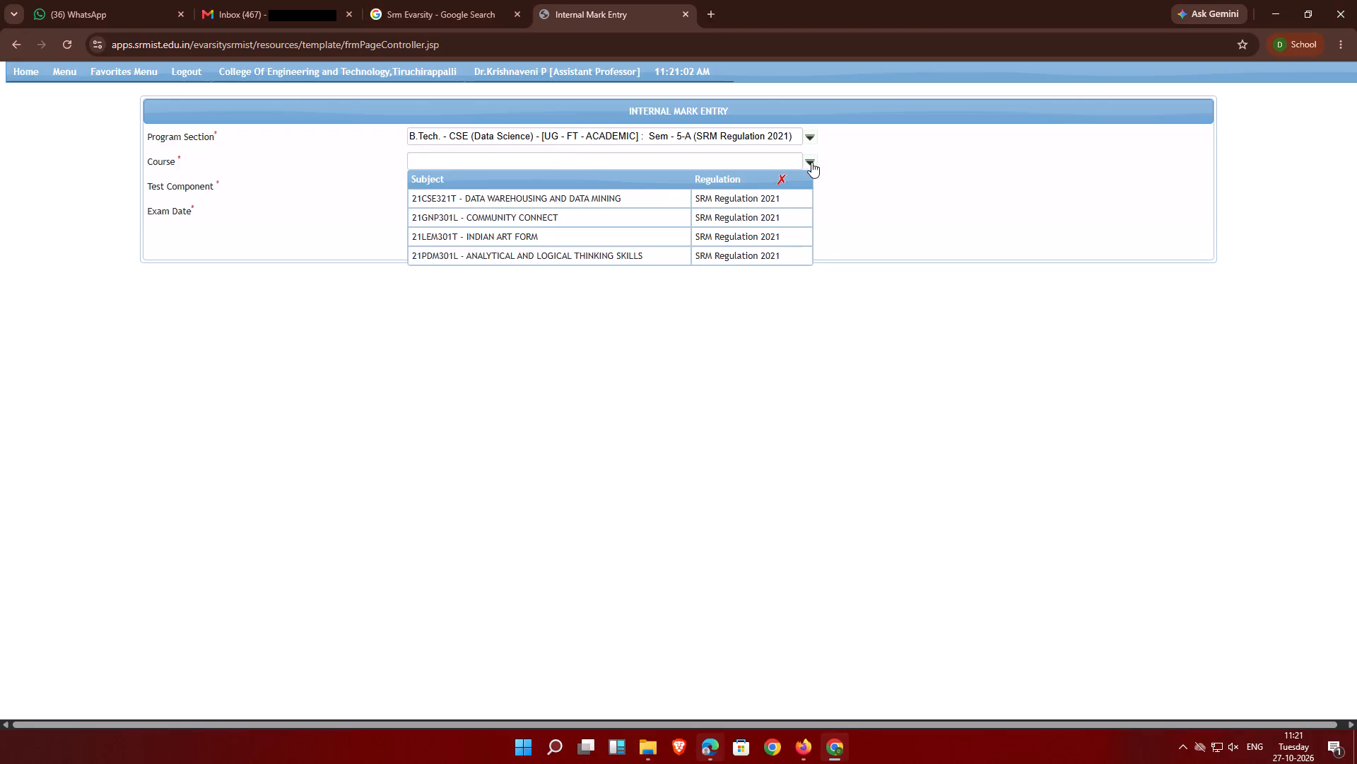
left_click(812, 161)
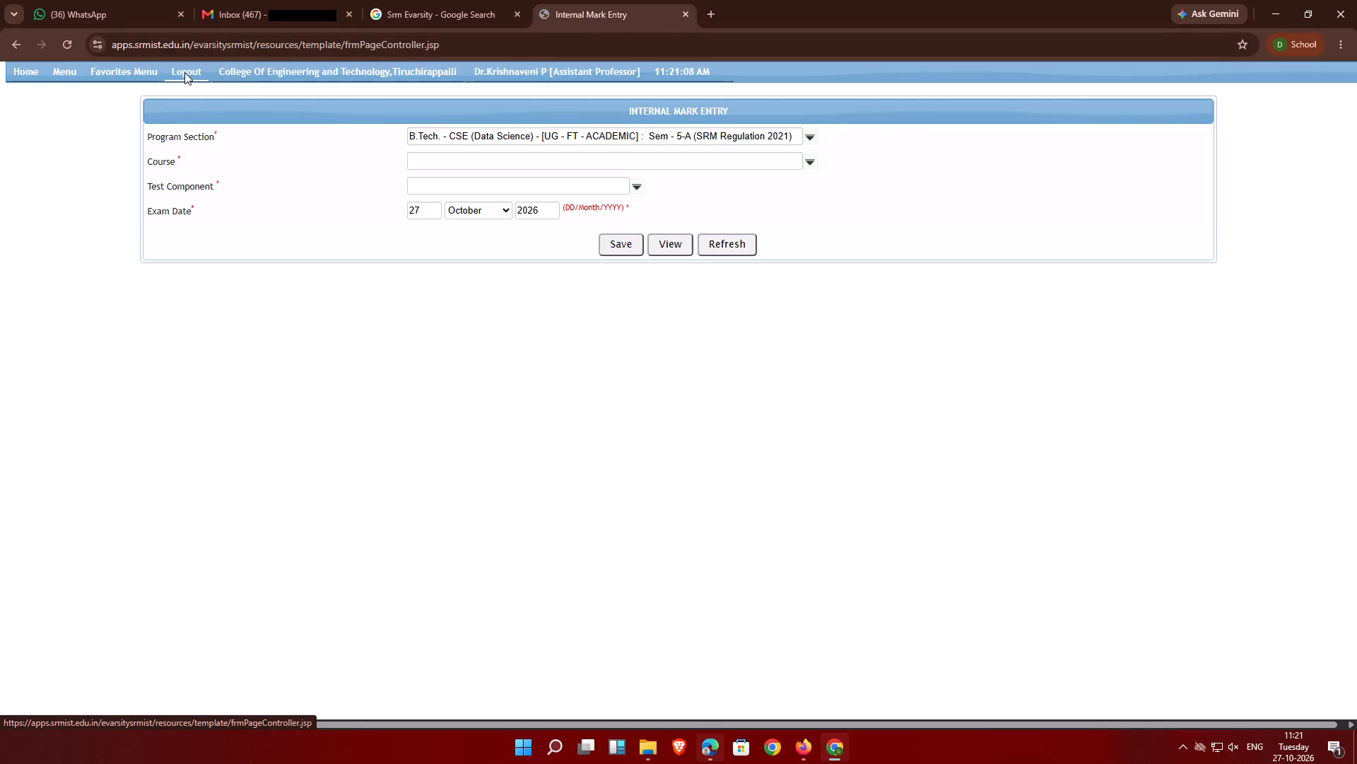
In Attendance Entry, save the 26-10-2026 attendance for Monday hour VII, 26MAB1001T - Calculus and Linear Algebra, with all students present.
left_click(67, 74)
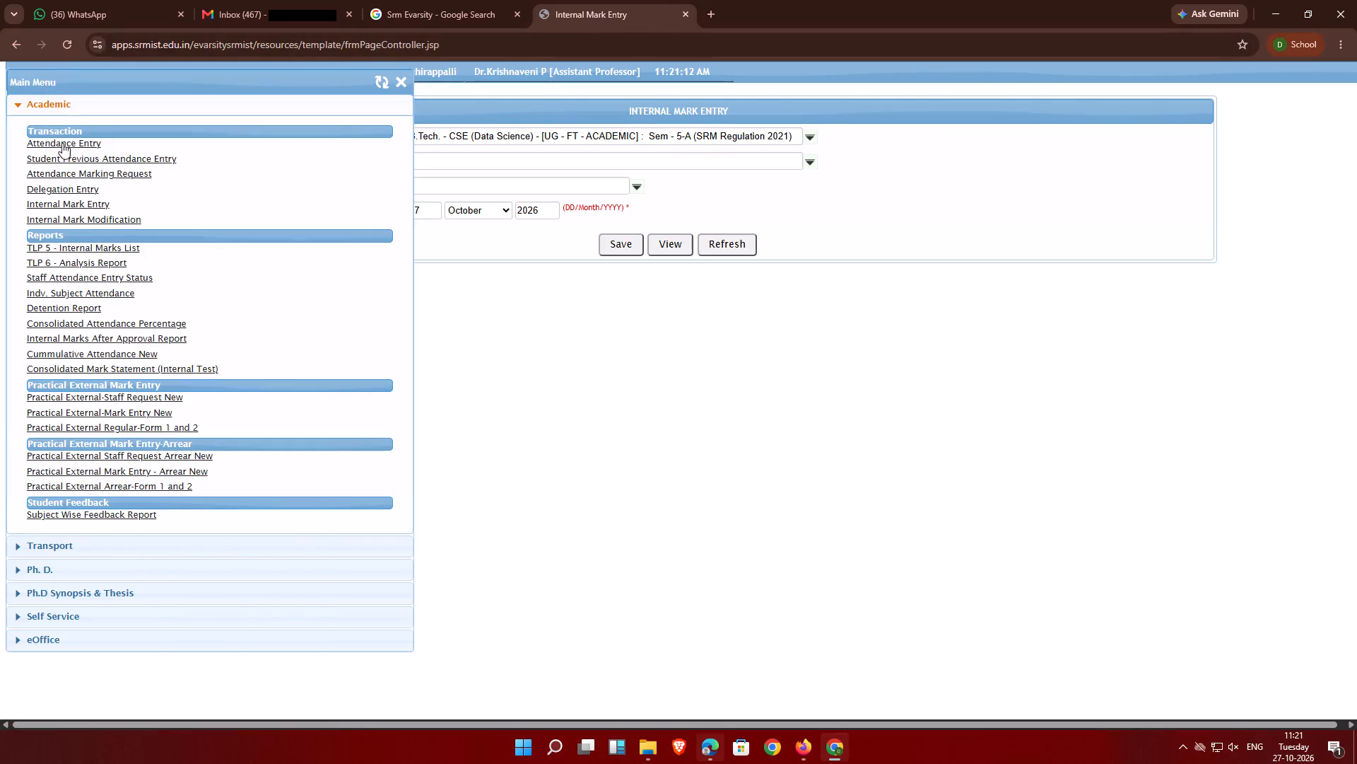
left_click(85, 144)
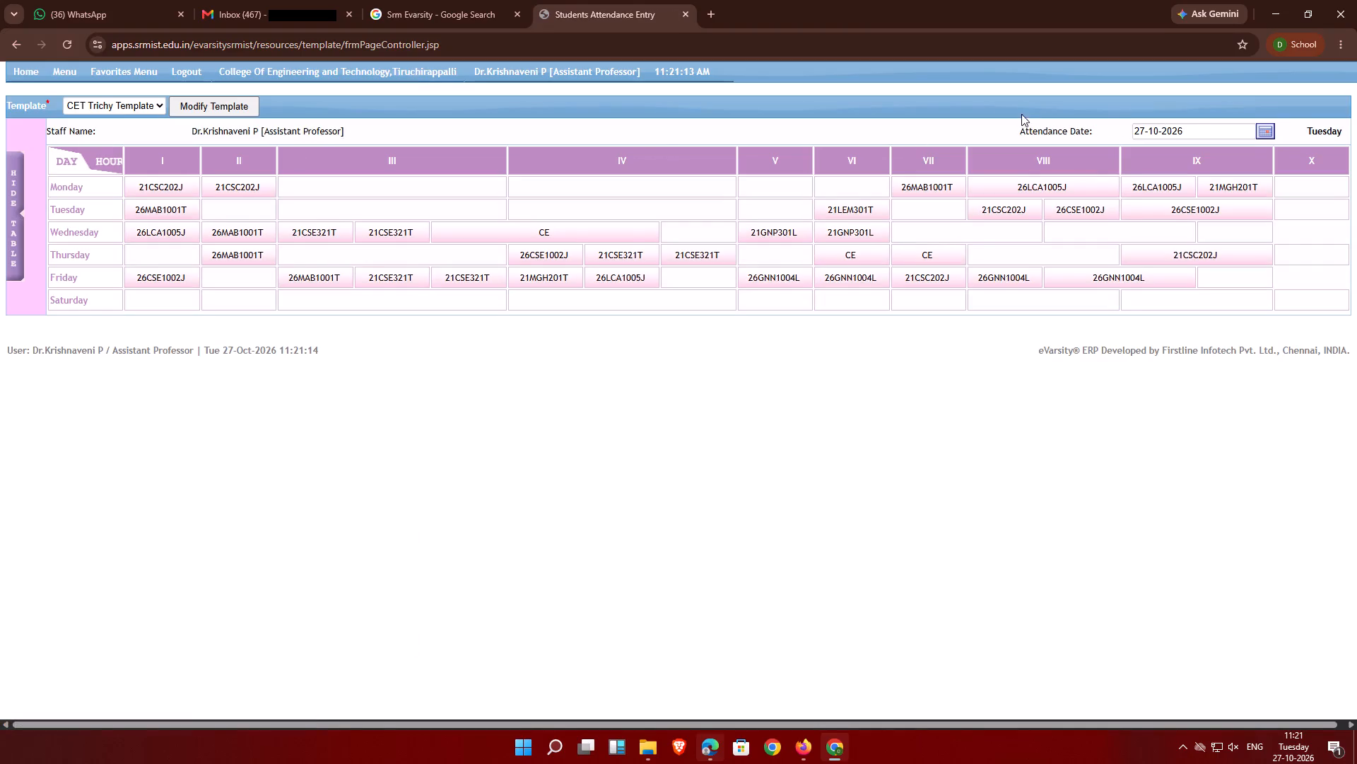
left_click(1271, 133)
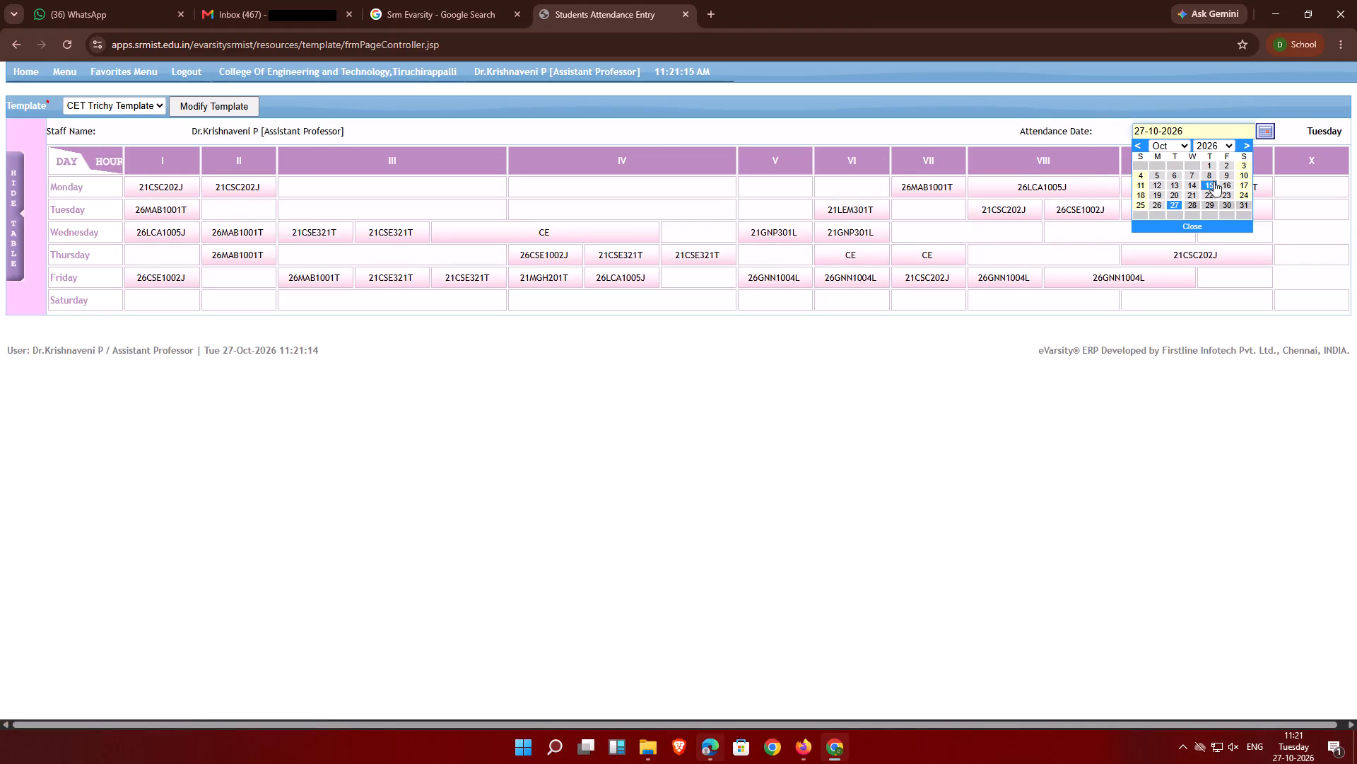
left_click(1156, 205)
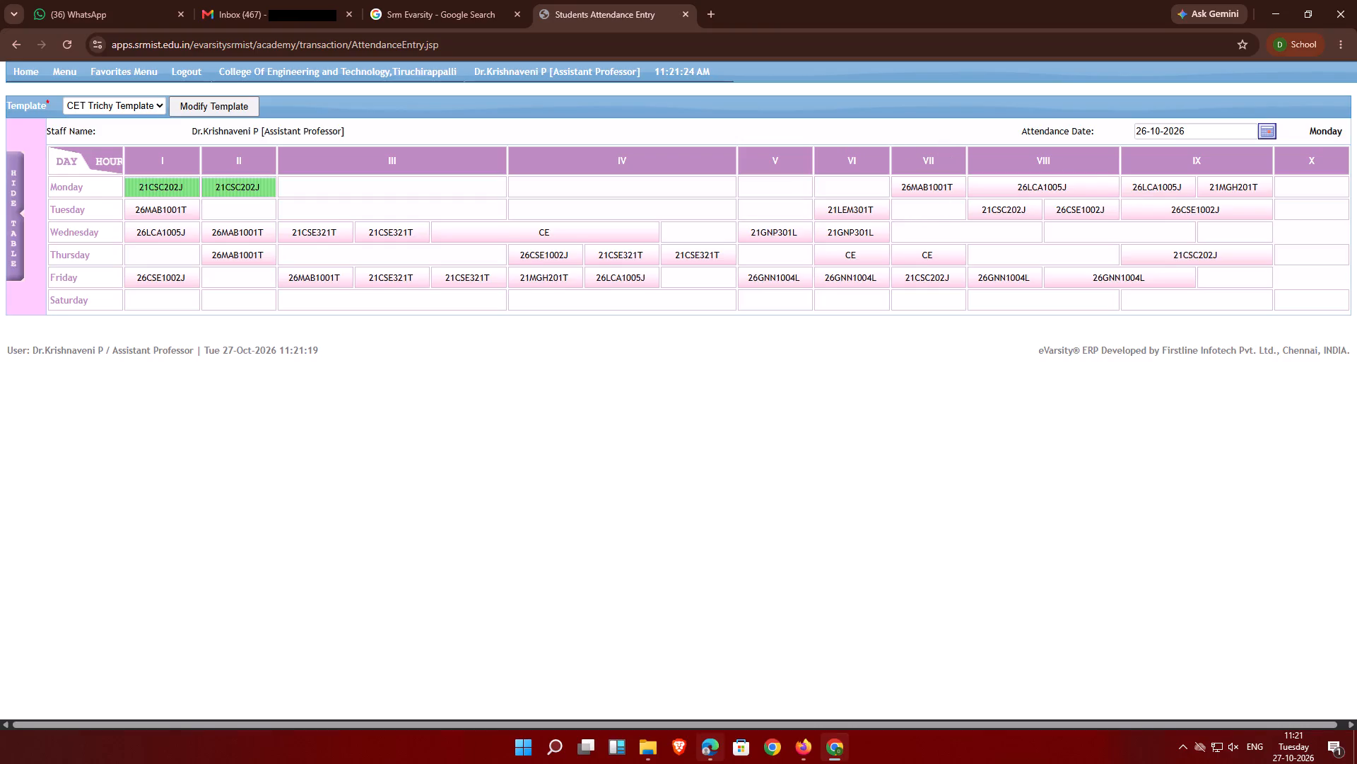
left_click(931, 192)
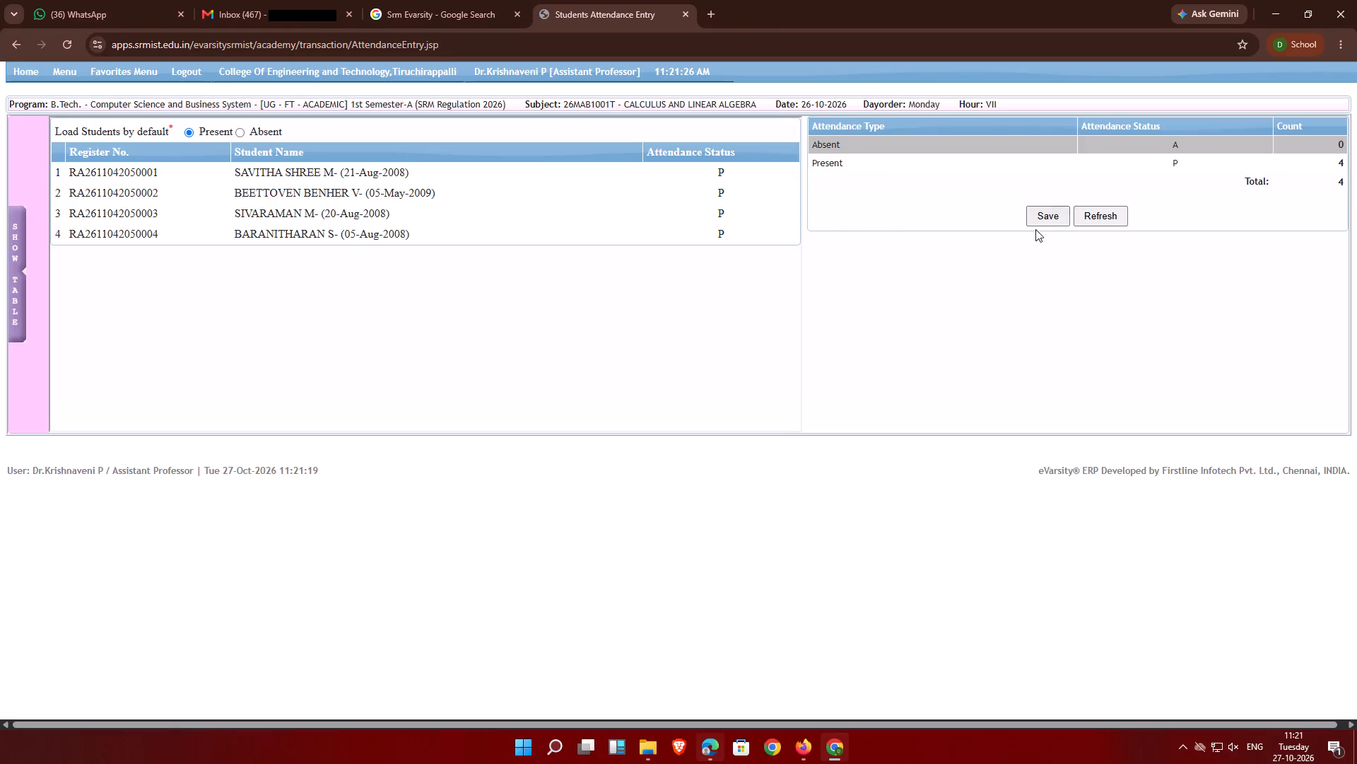
left_click(1049, 214)
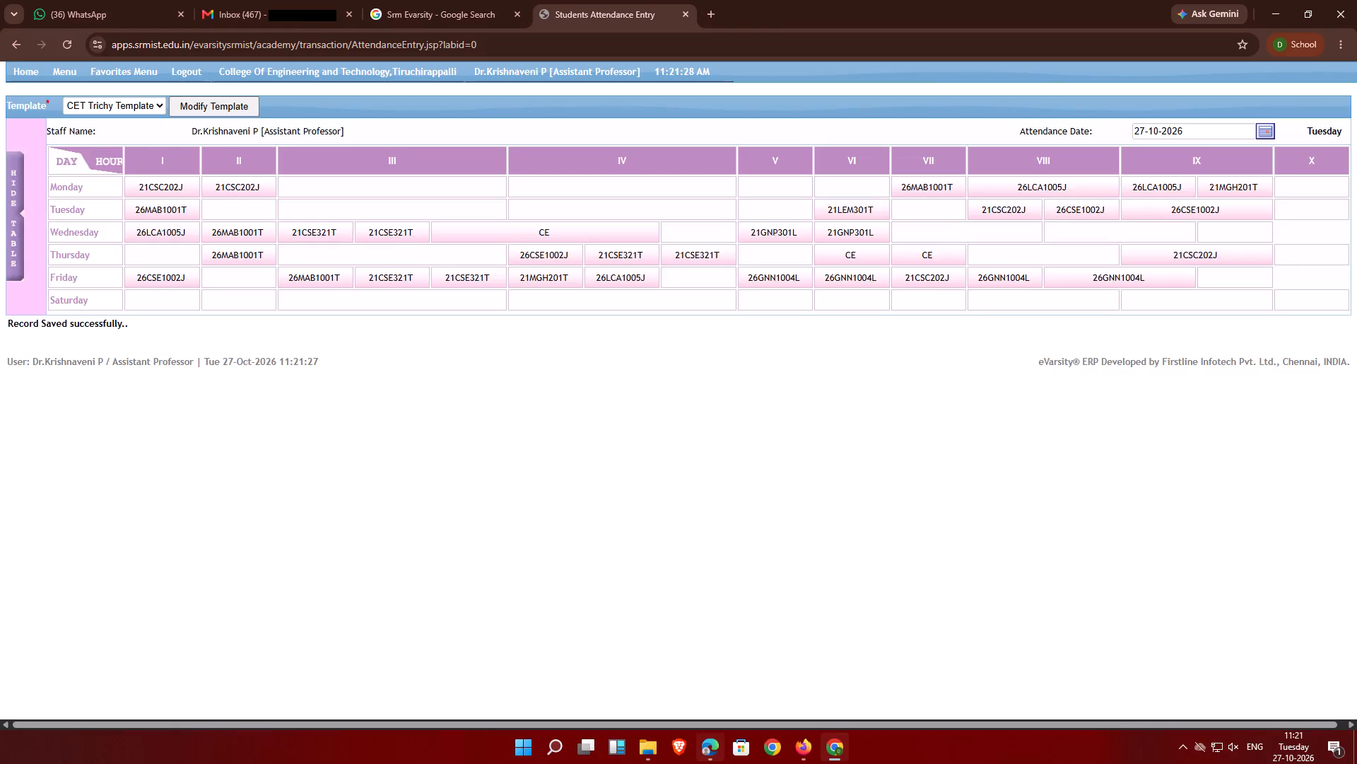
Save the 26-10-2026 attendance for Monday hour VIII, course 26LCA1005J - Japanese.
left_click(1268, 132)
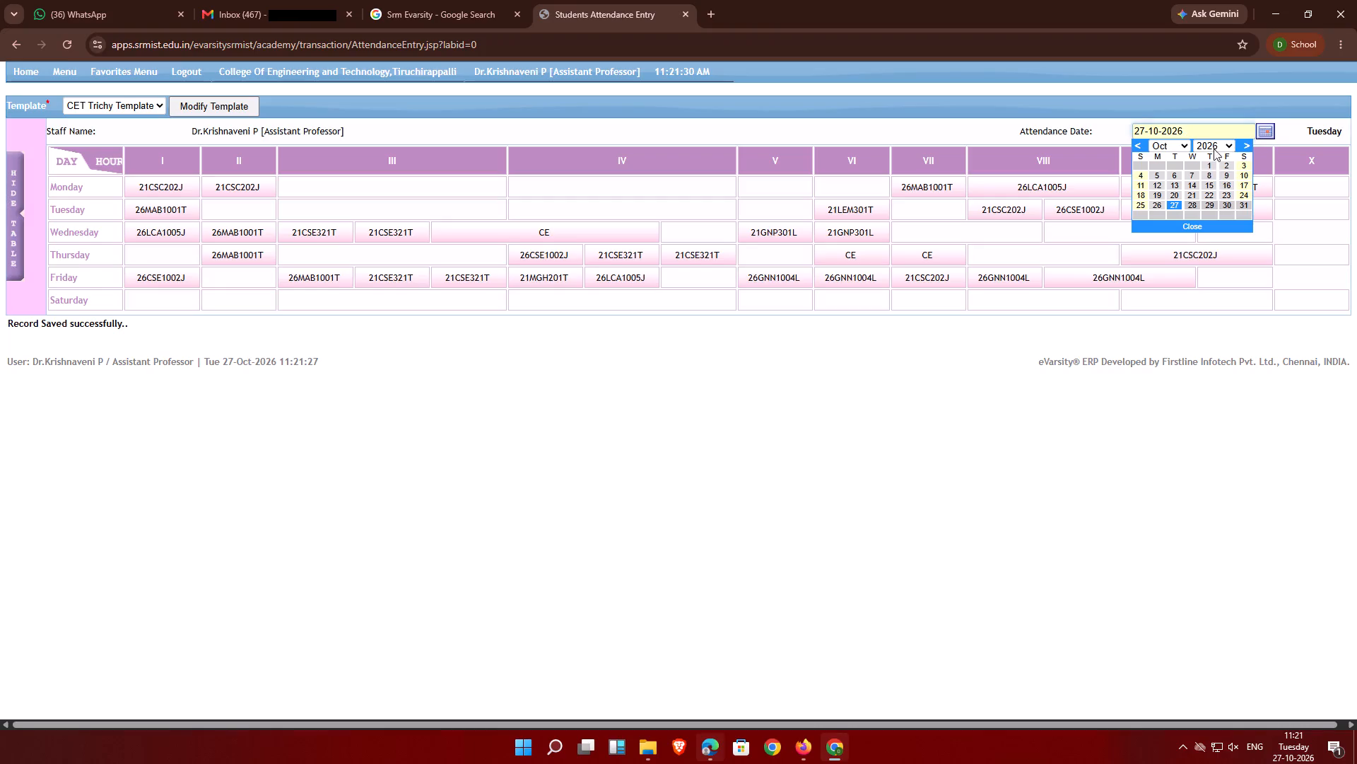
left_click(1155, 204)
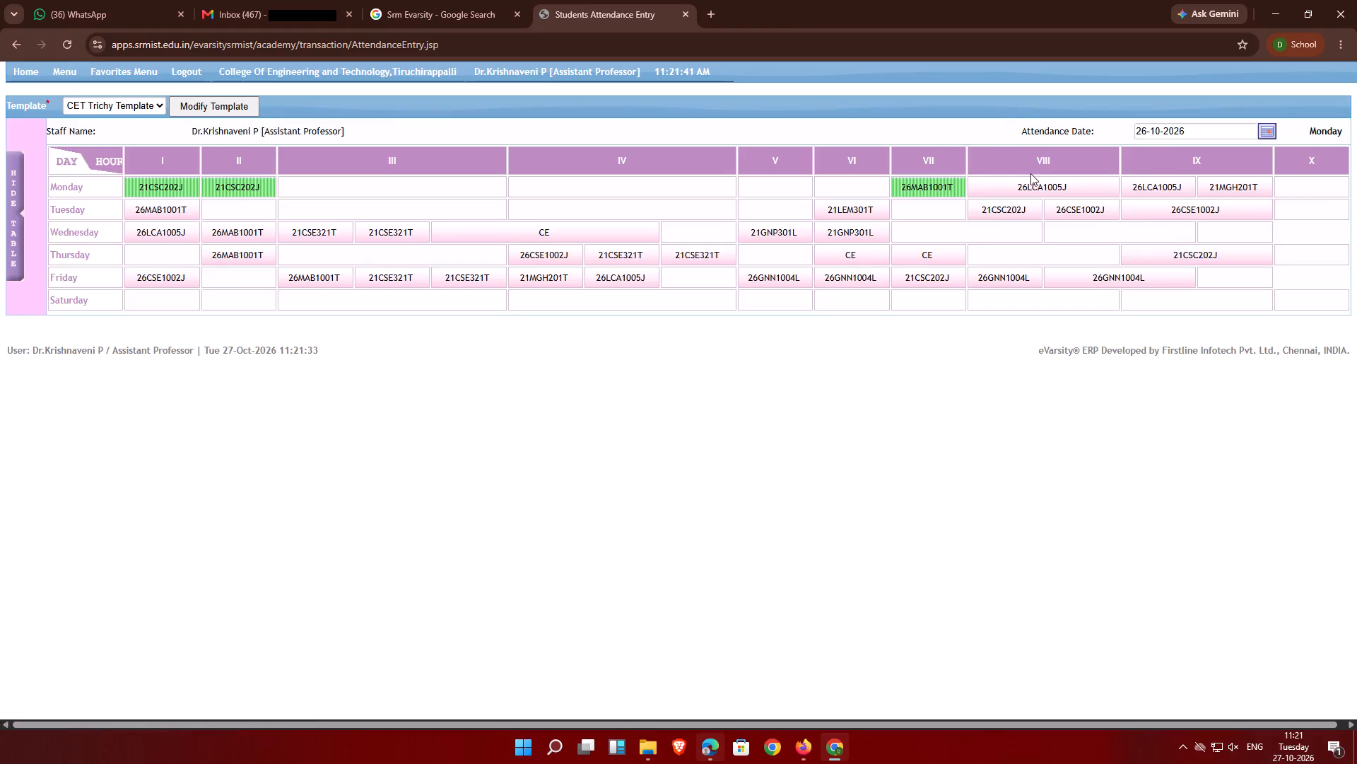
left_click(1039, 192)
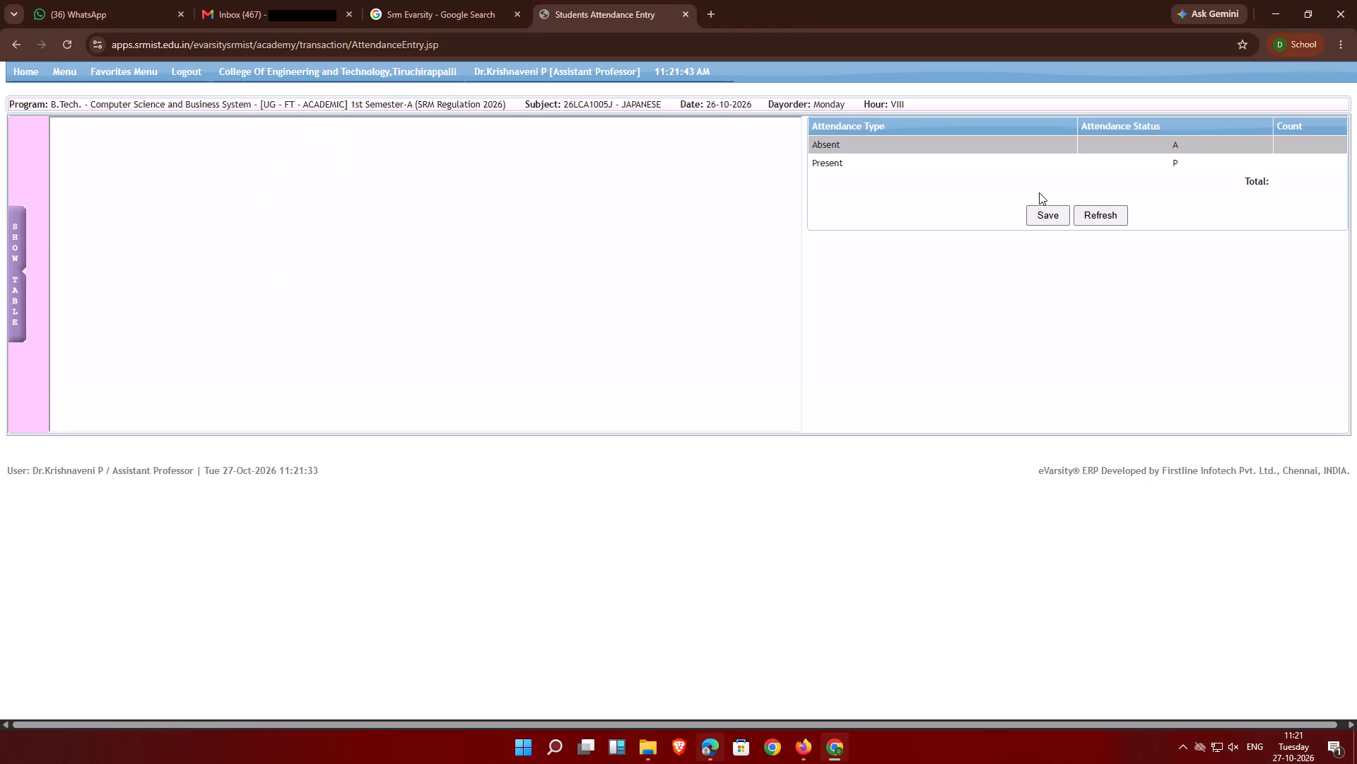
left_click(1046, 219)
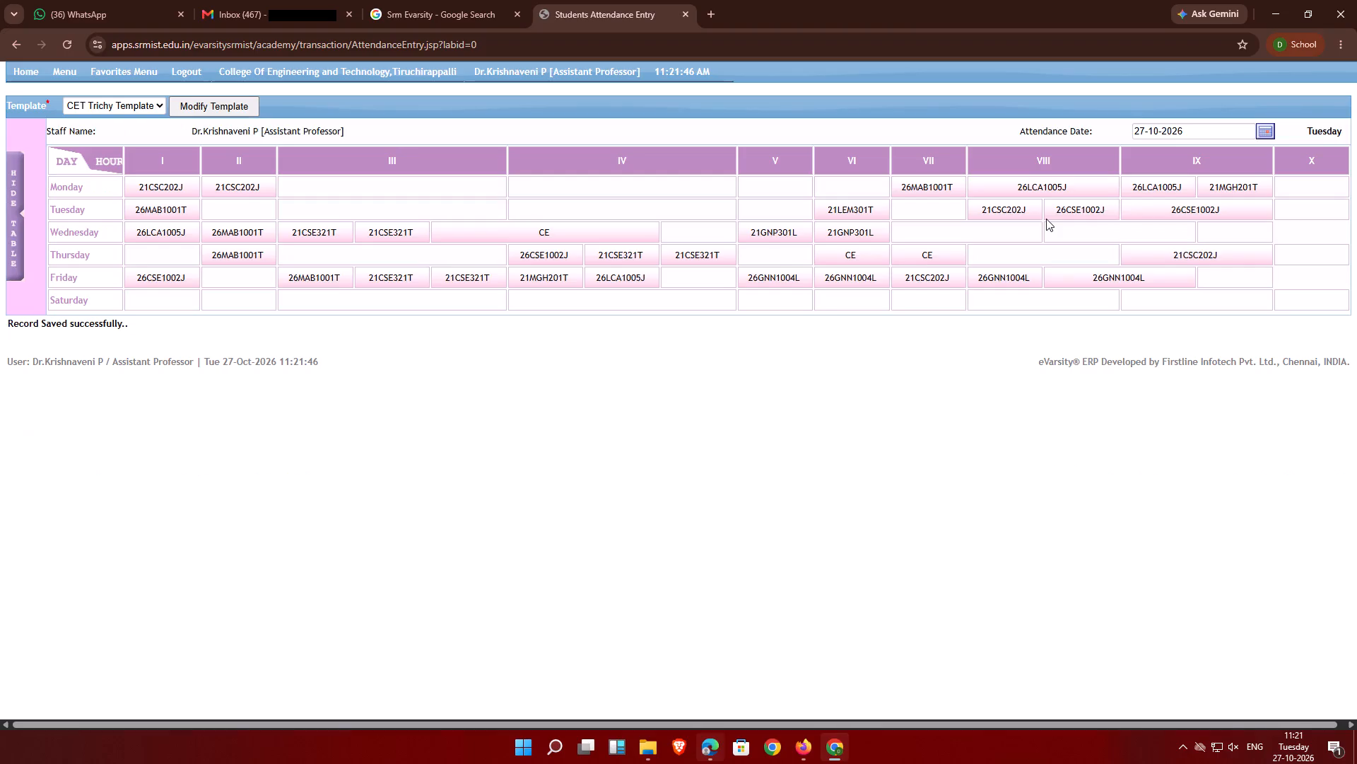
Mark the 26-10-2026 attendance for Monday hour IX, course 26LCA1005J, by reusing the previous hour's attendance entry.
left_click(1264, 130)
left_click(1156, 204)
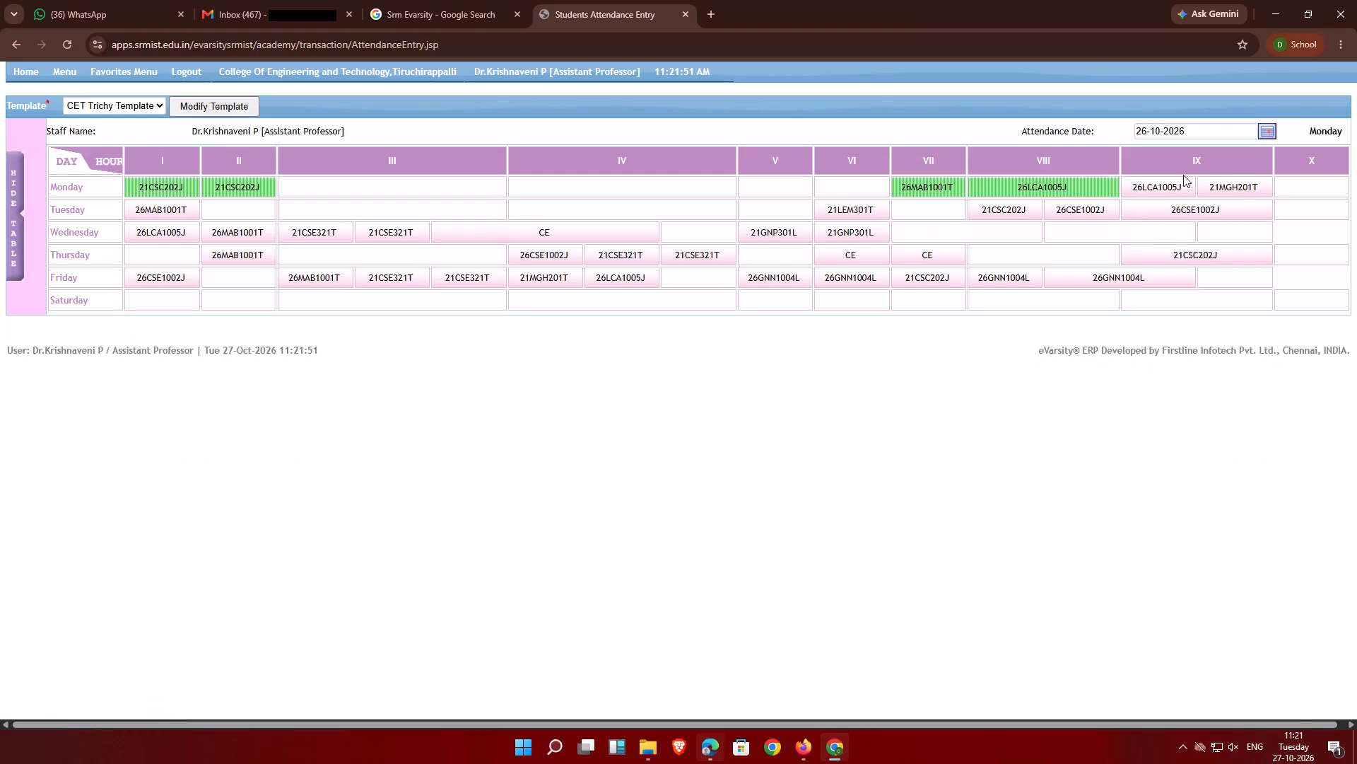
left_click(1151, 185)
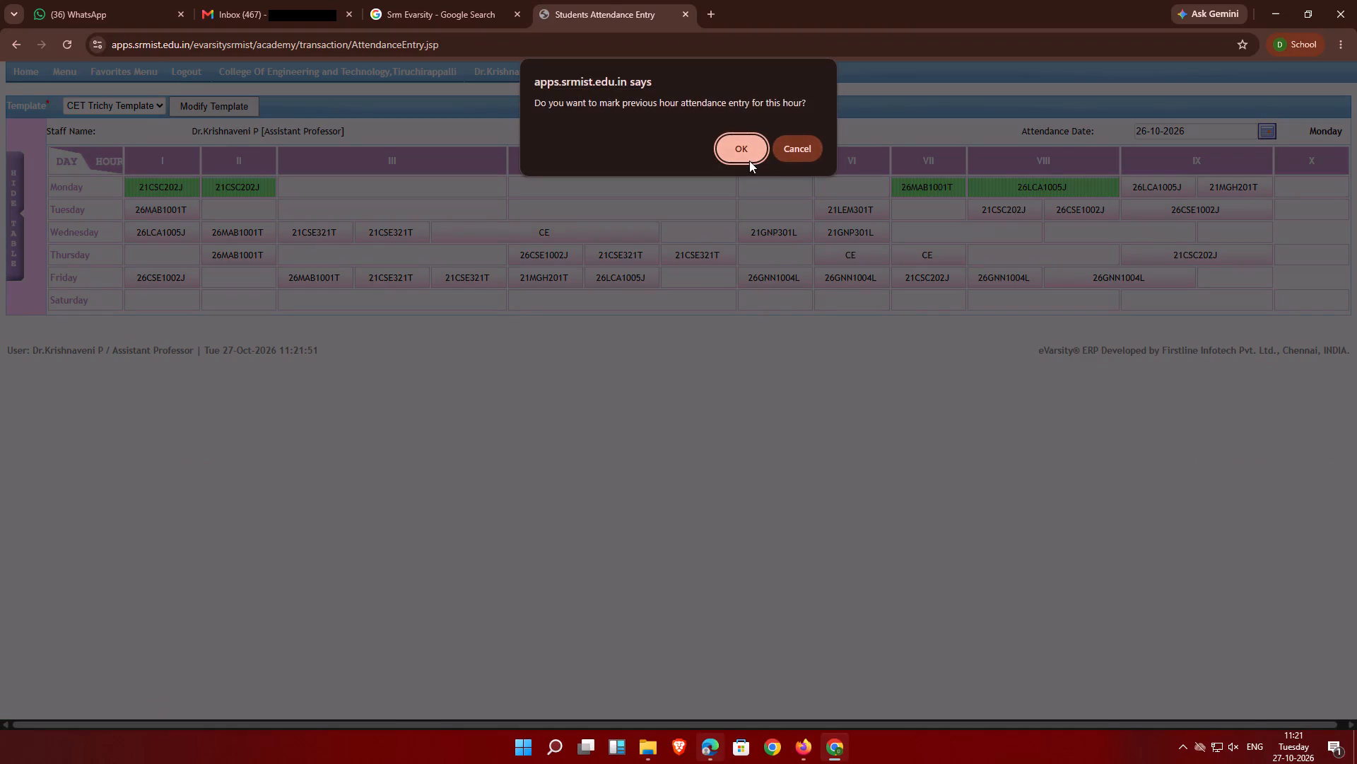
left_click(751, 158)
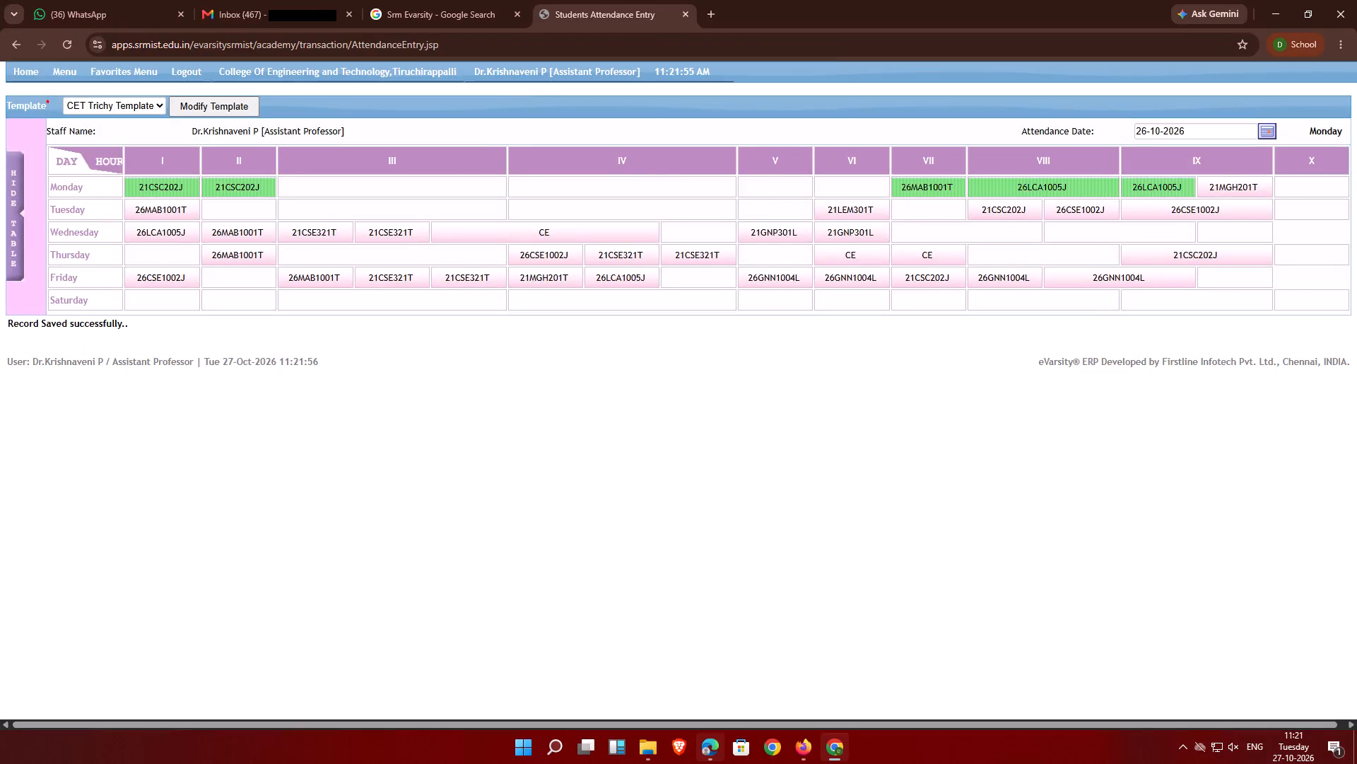
Open the 26-10-2026 attendance list for Monday hour IX, course 21MGH201T - Human Resource Management.
left_click(1226, 189)
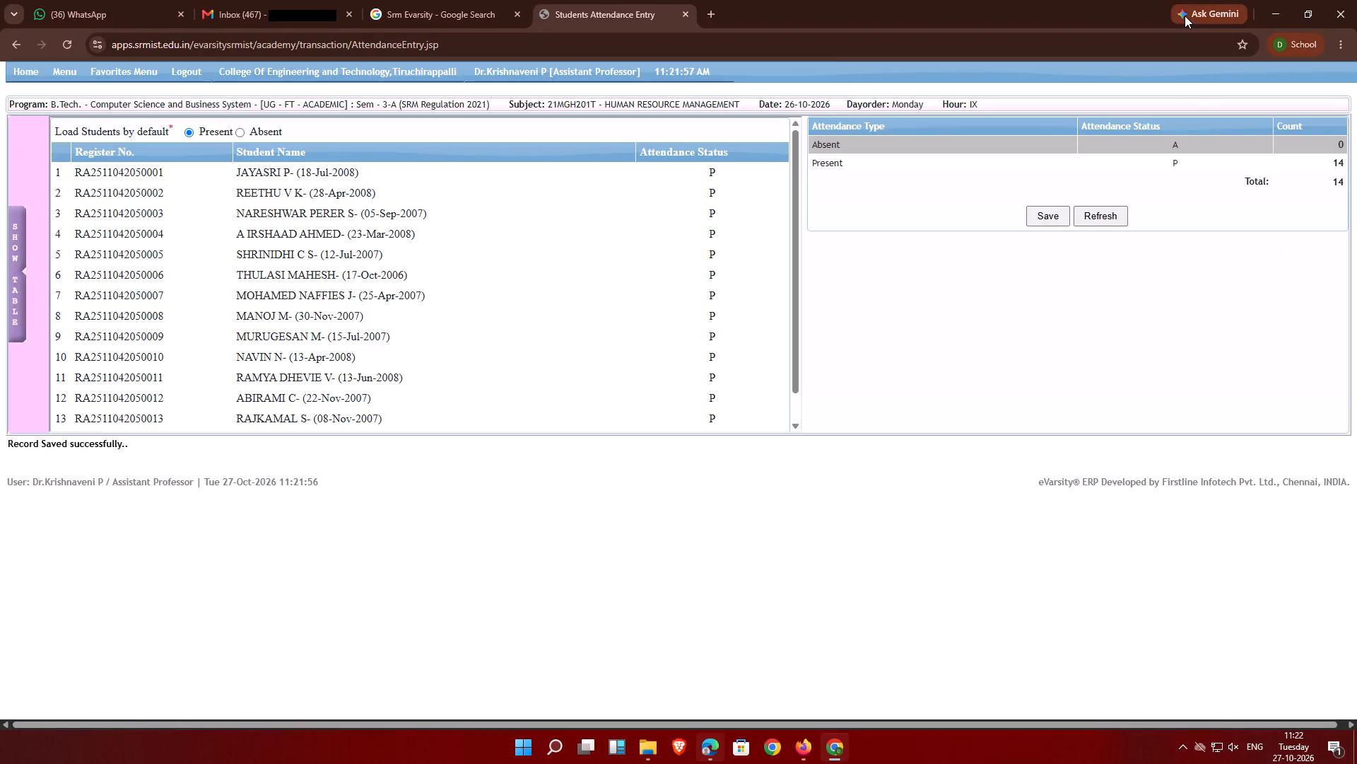
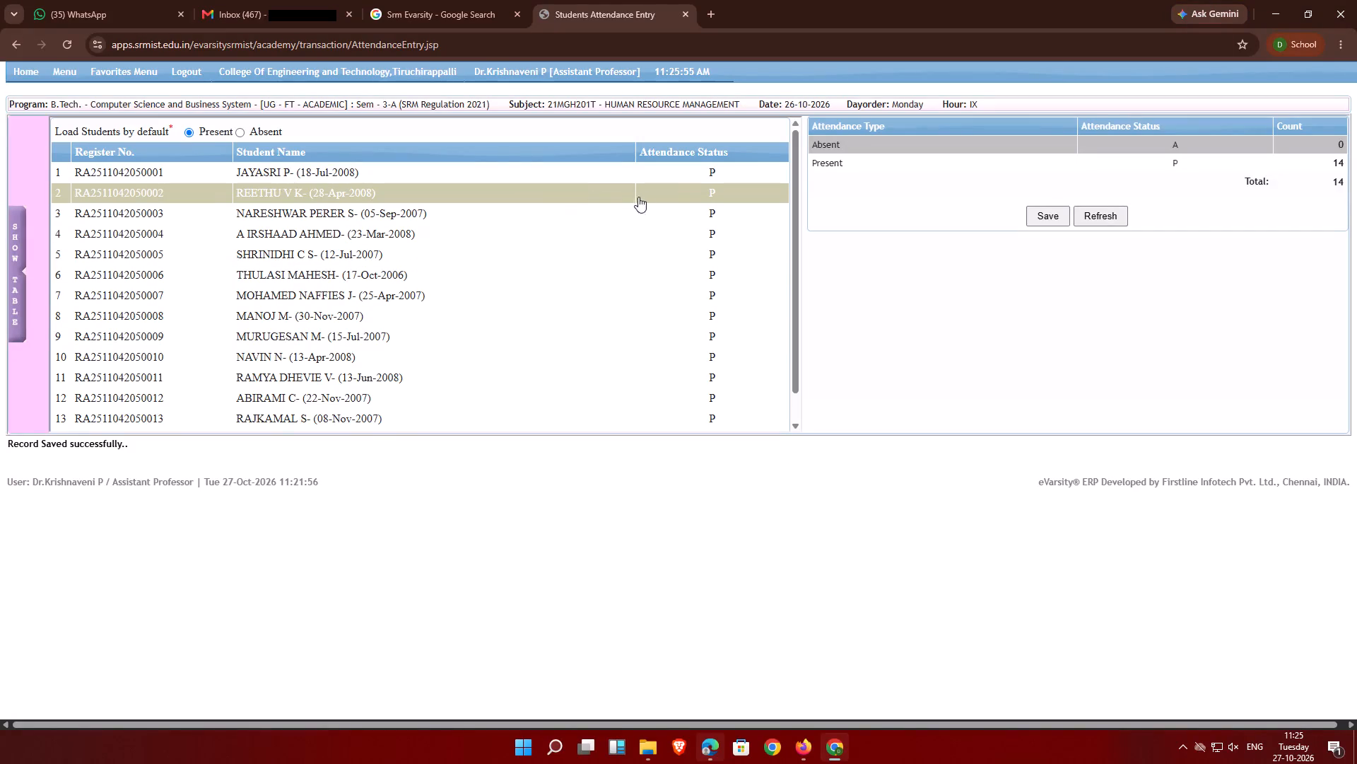
Mark the students in rows 2, 10 and 13 absent for Monday hour IX, 21MGH201T - Human Resource Management, and save the attendance.
left_click(719, 197)
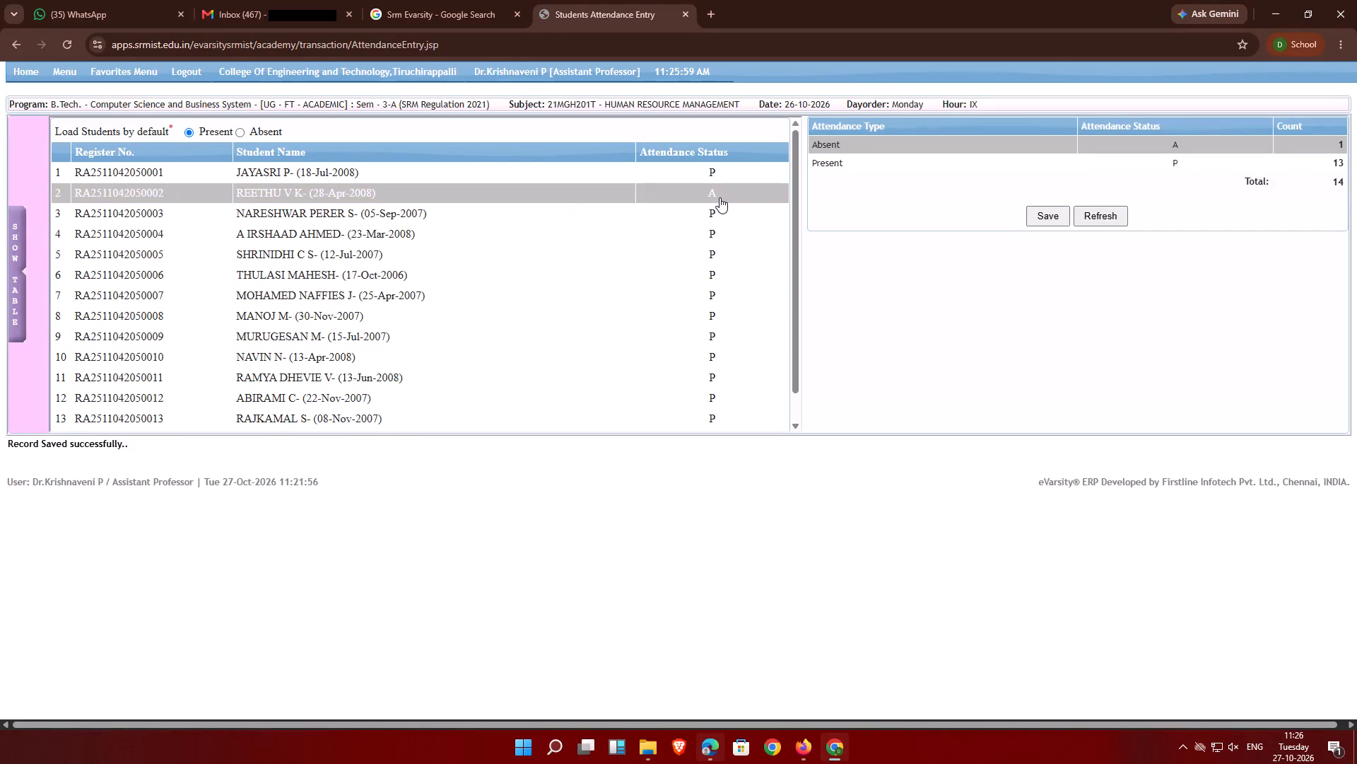
left_click(720, 356)
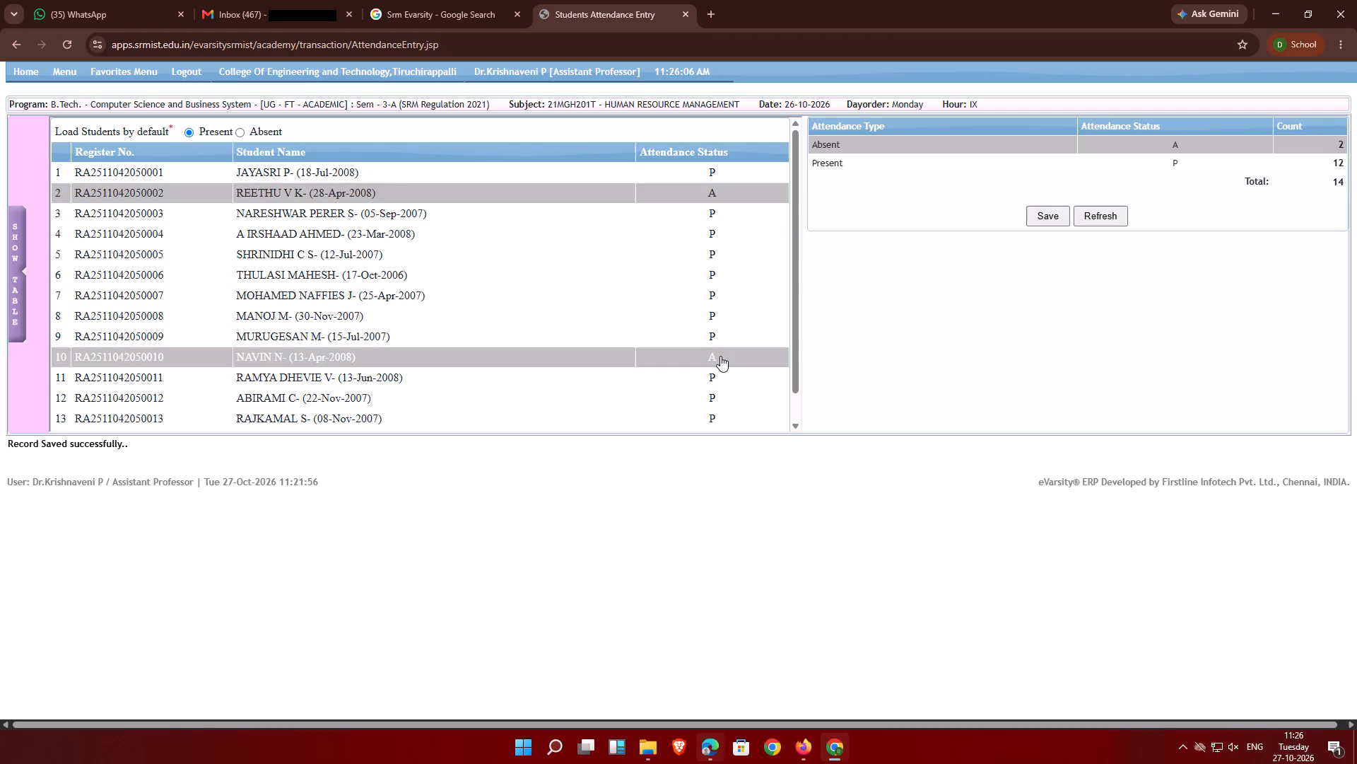
left_click(713, 420)
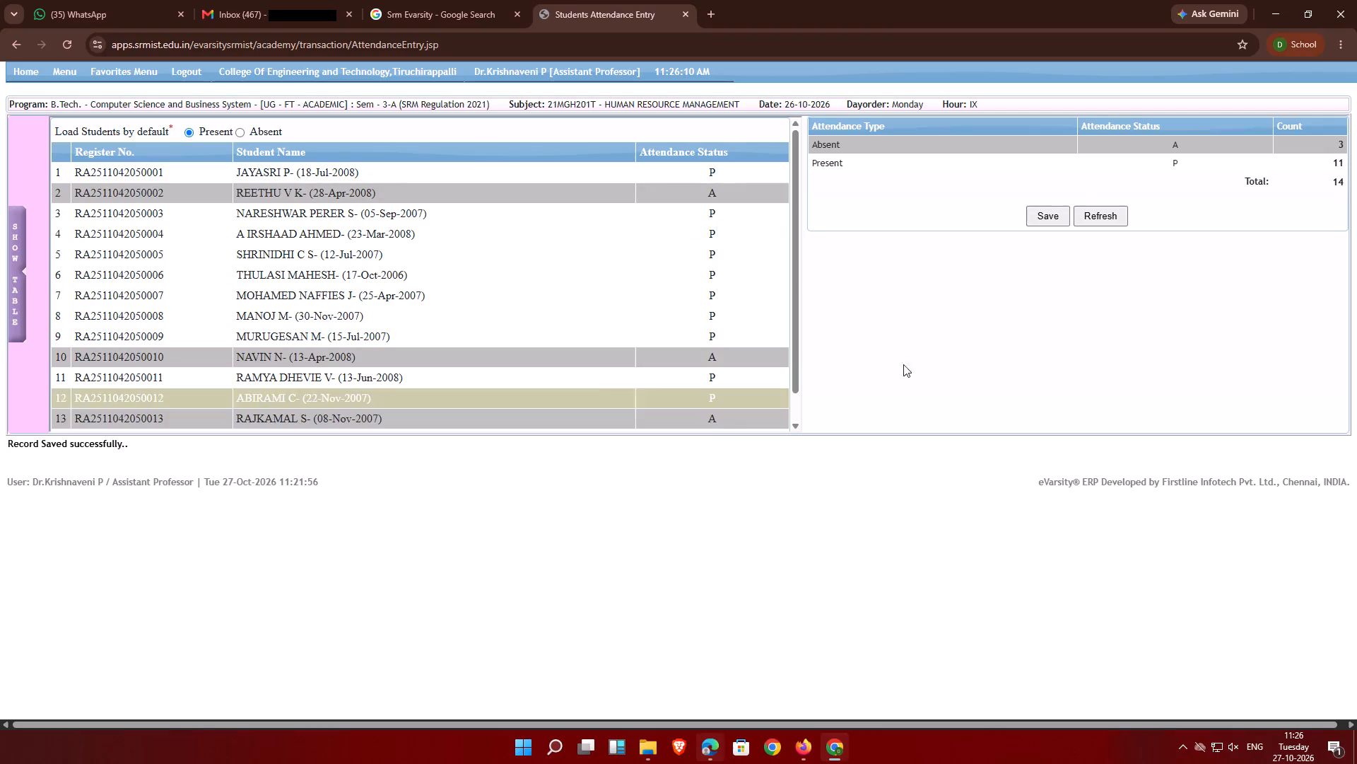
left_click(1042, 217)
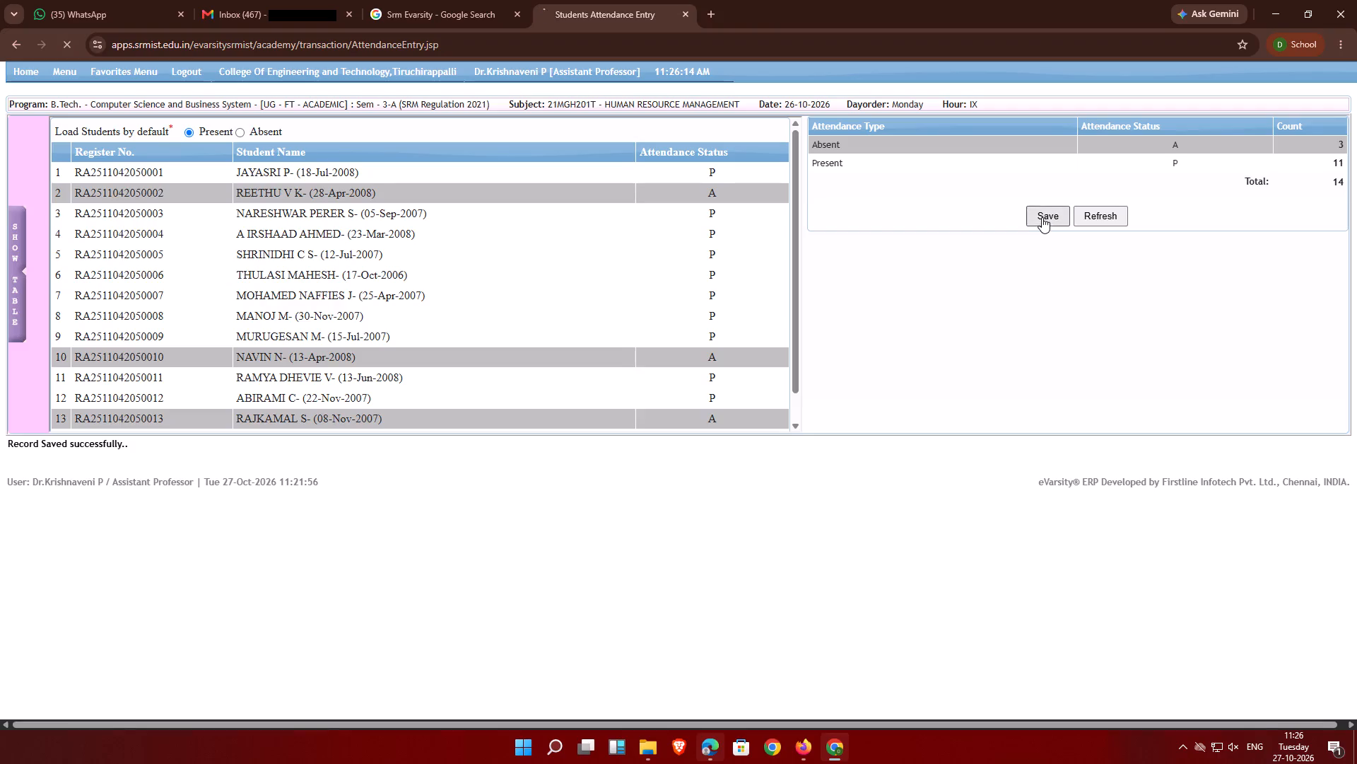
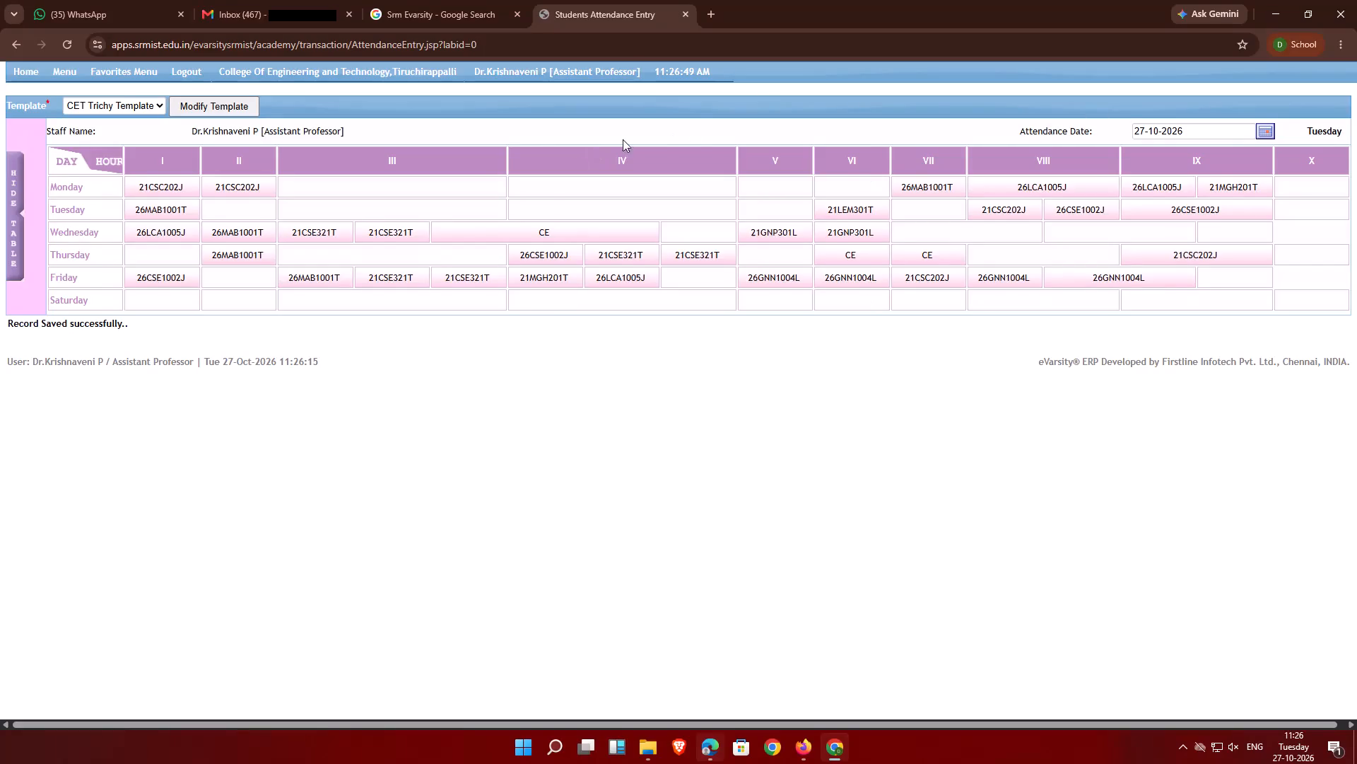
Save the attendance for Tuesday hour I, 26MAB1001T - Calculus and Linear Algebra, dated 27-10-2026, with all students present.
left_click(165, 212)
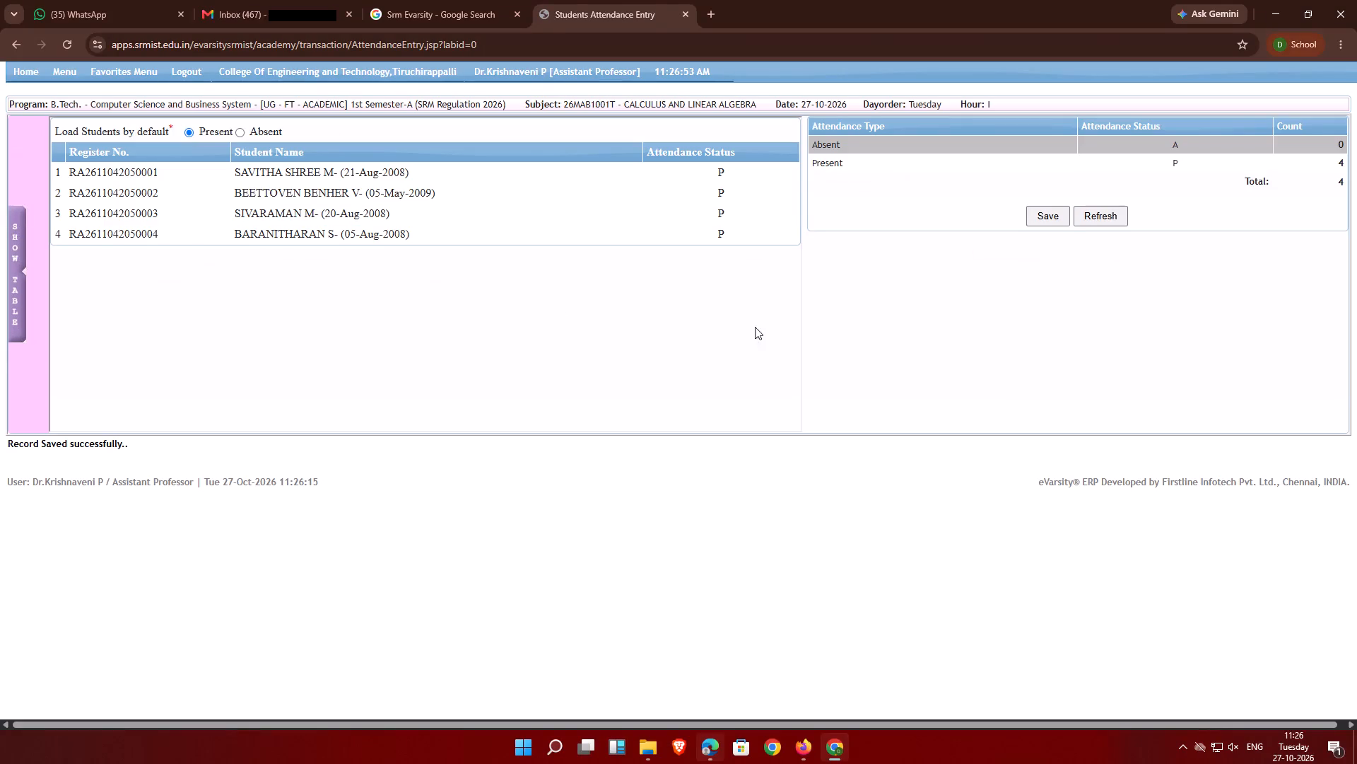
left_click(1048, 219)
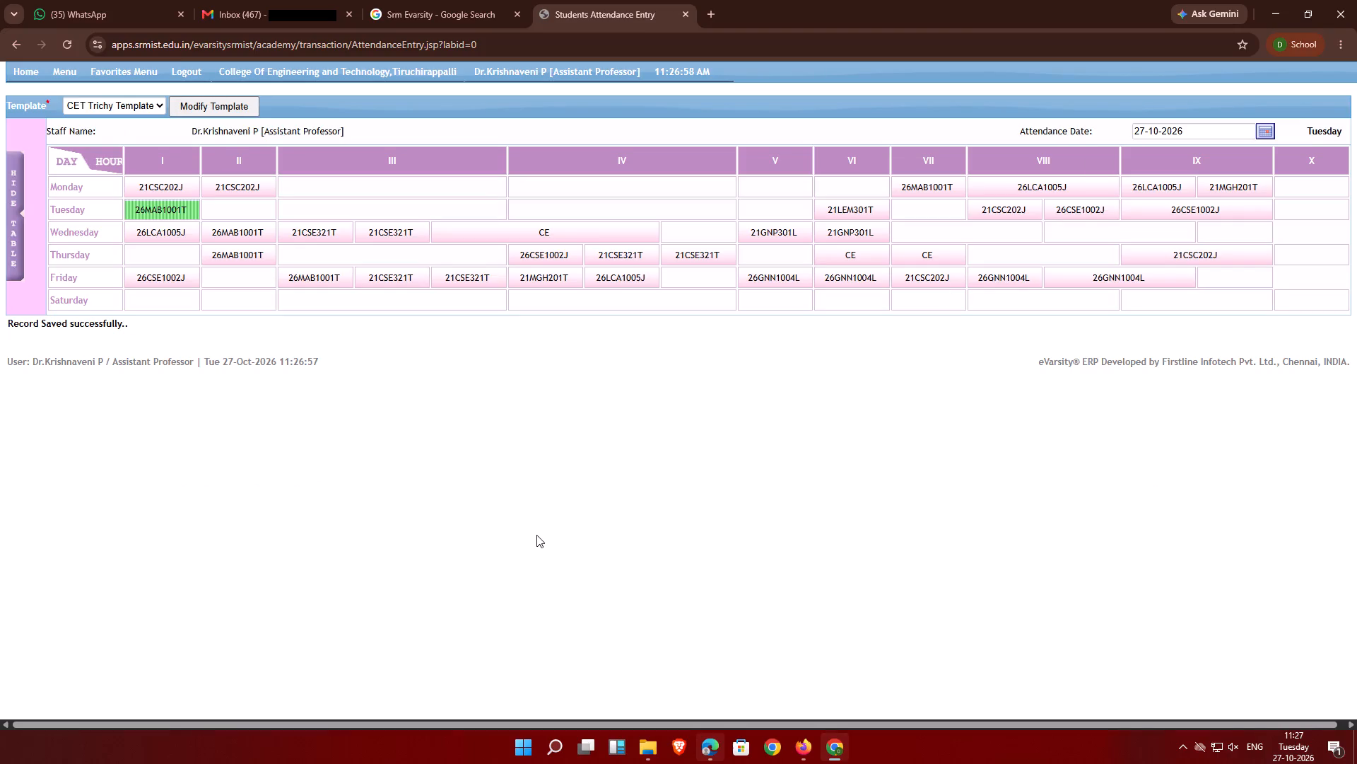
left_click(536, 535)
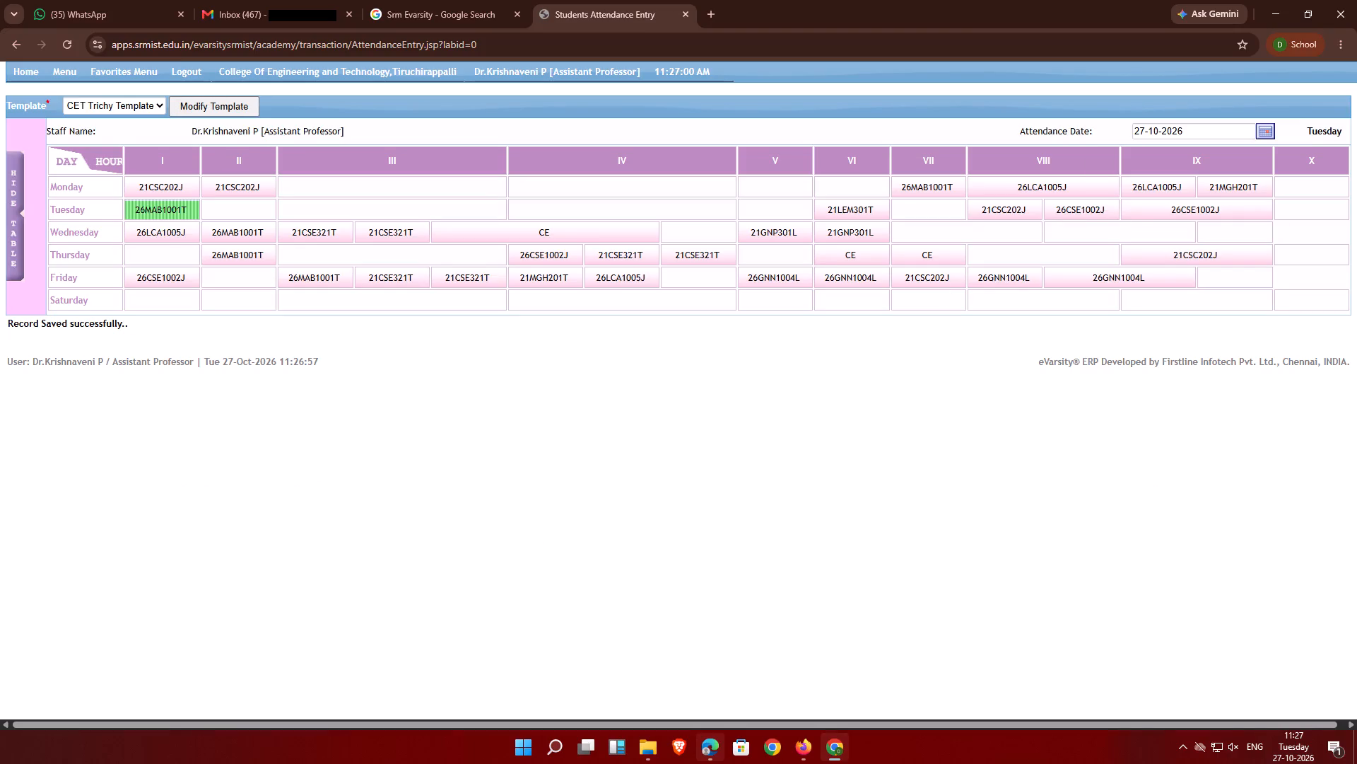
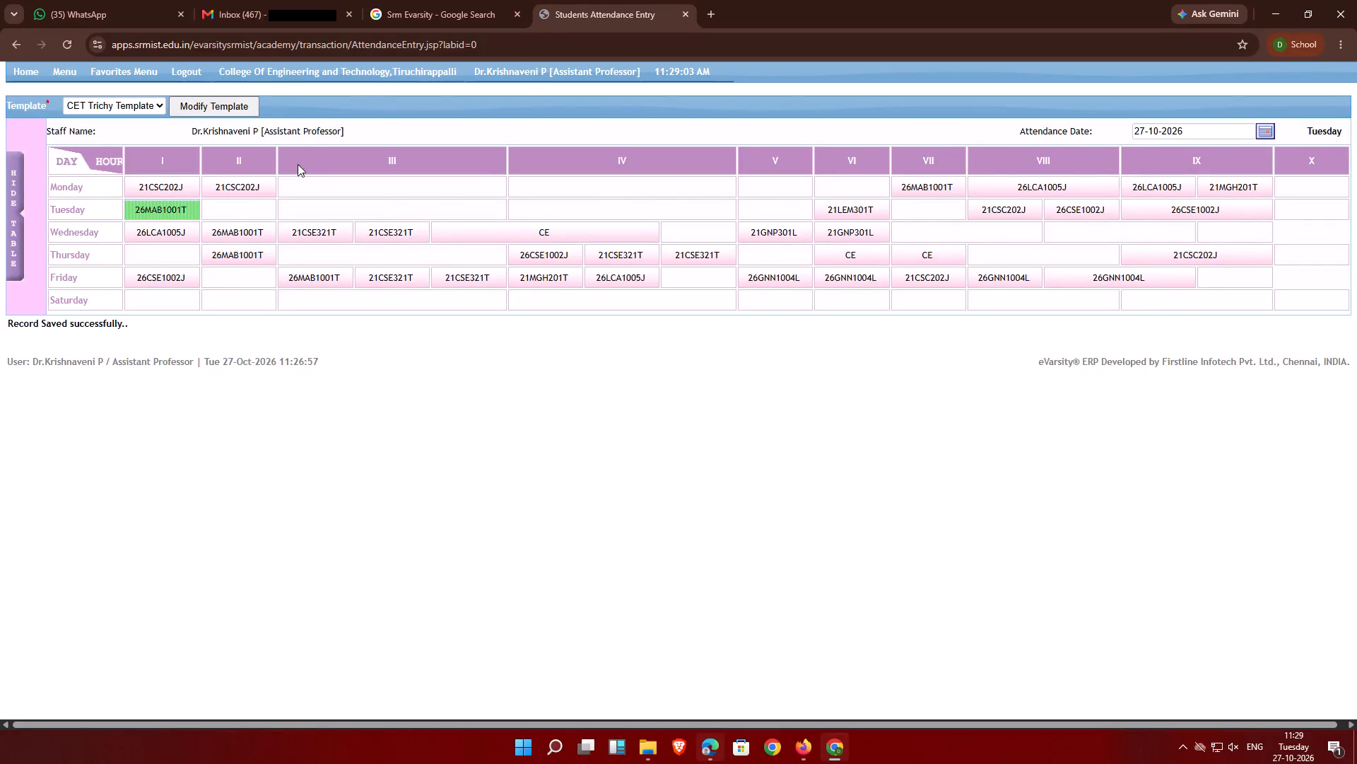
Leave the Students Attendance Entry page and log out of the e-Varsity staff account.
left_click(177, 71)
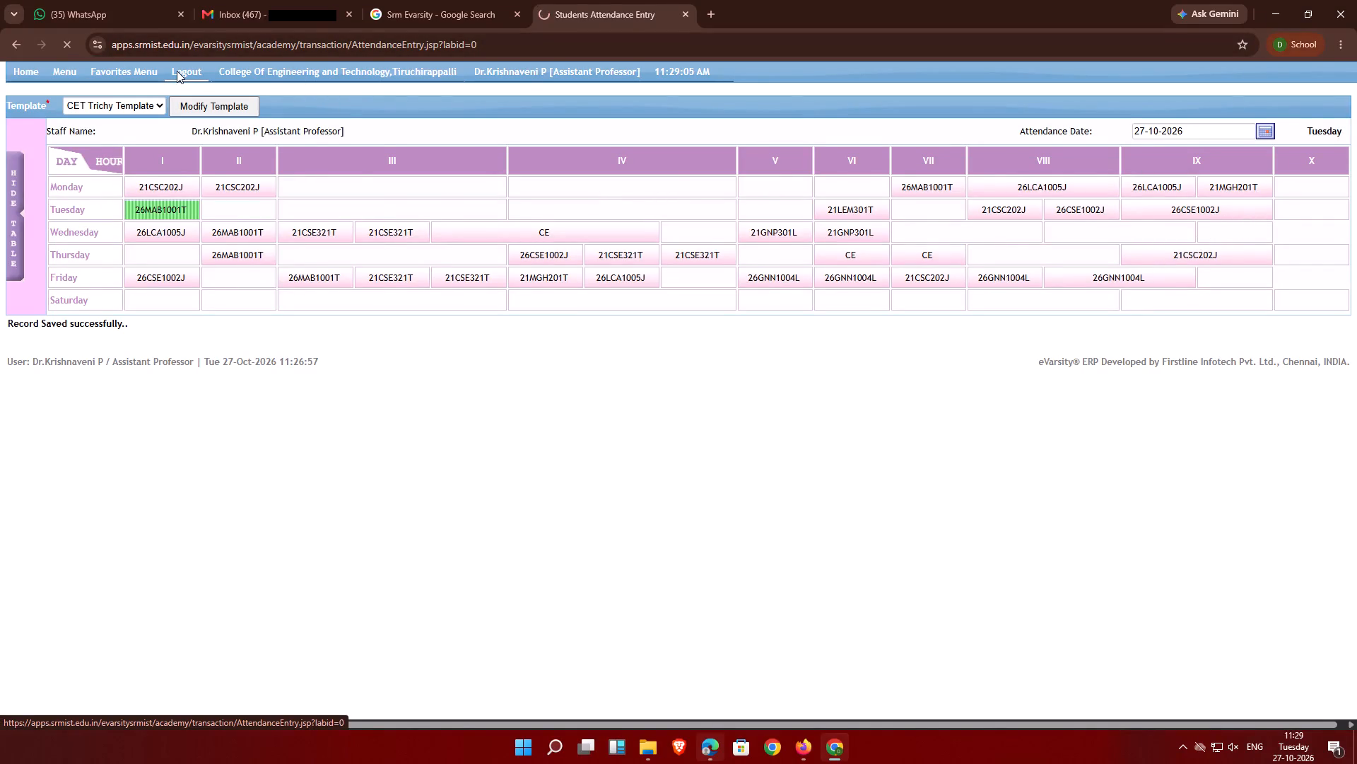
left_click(192, 75)
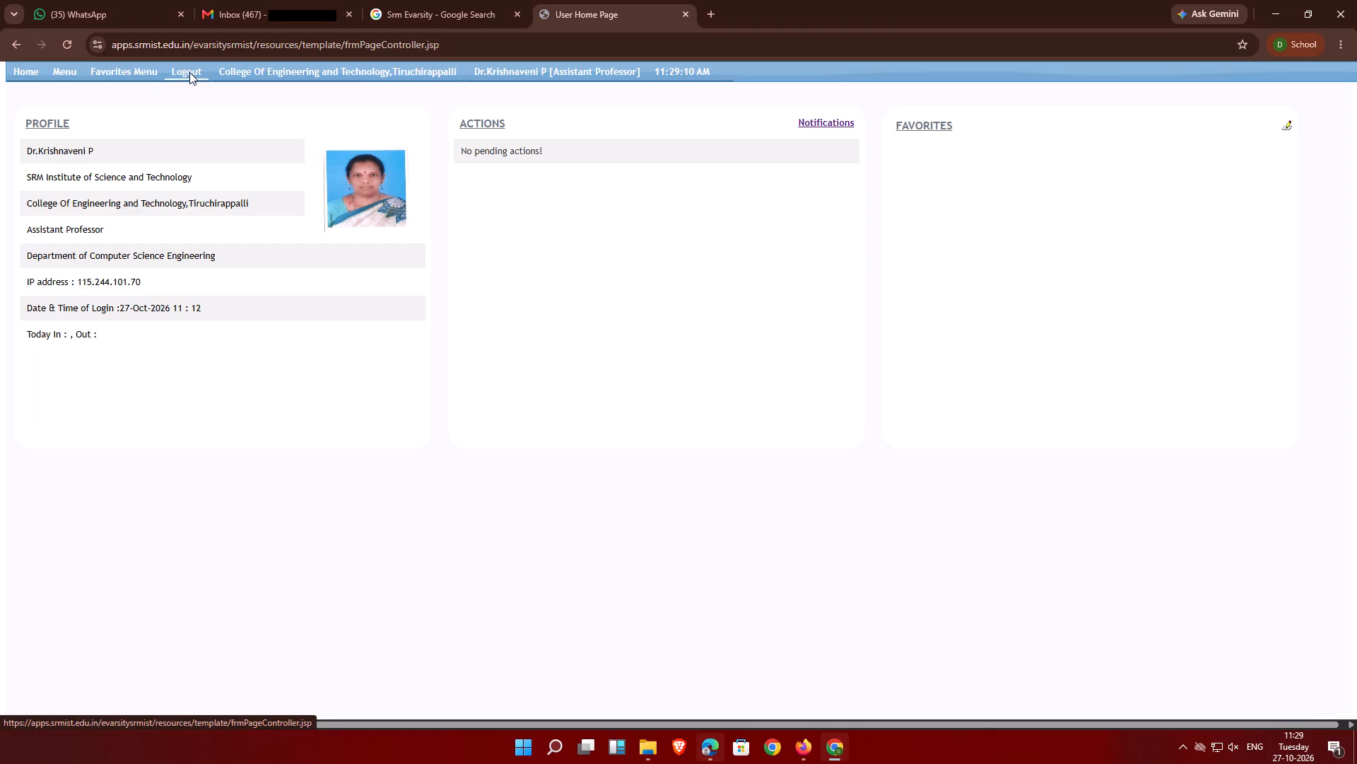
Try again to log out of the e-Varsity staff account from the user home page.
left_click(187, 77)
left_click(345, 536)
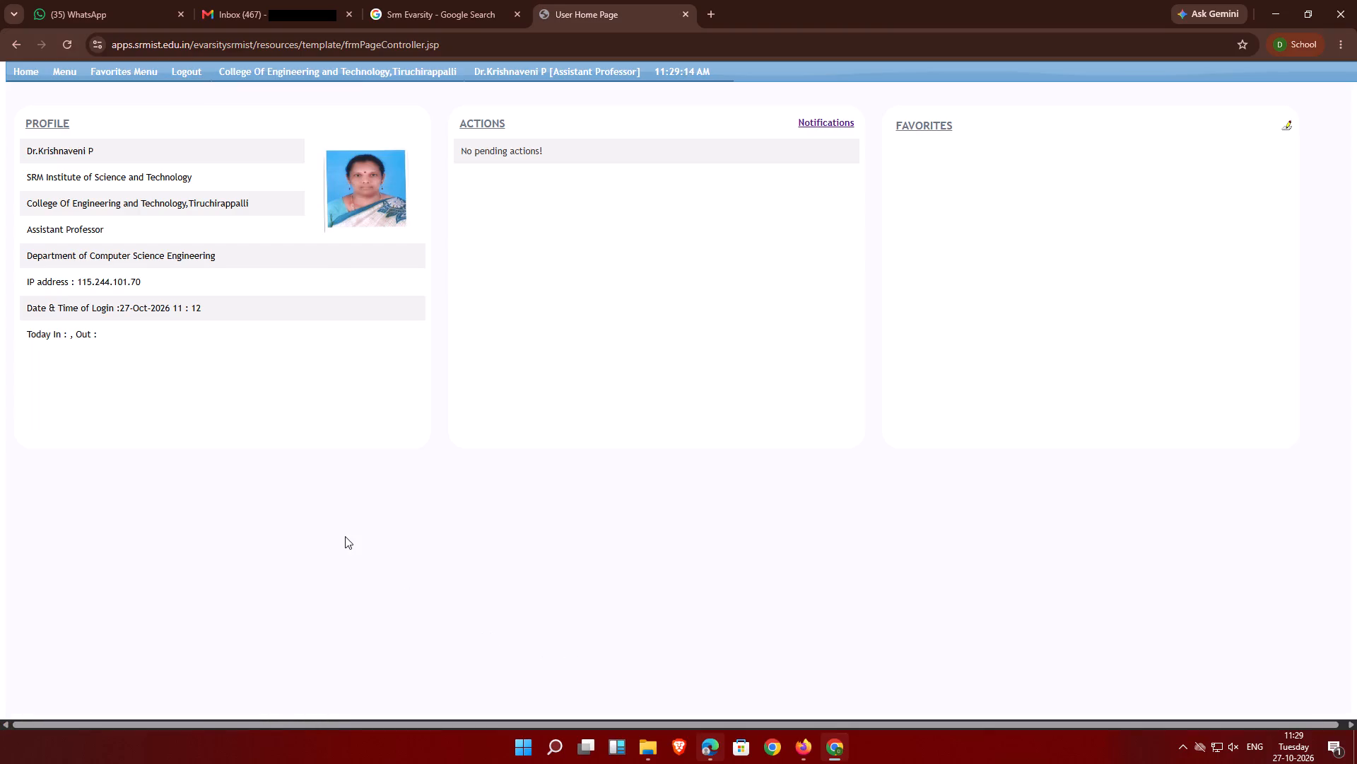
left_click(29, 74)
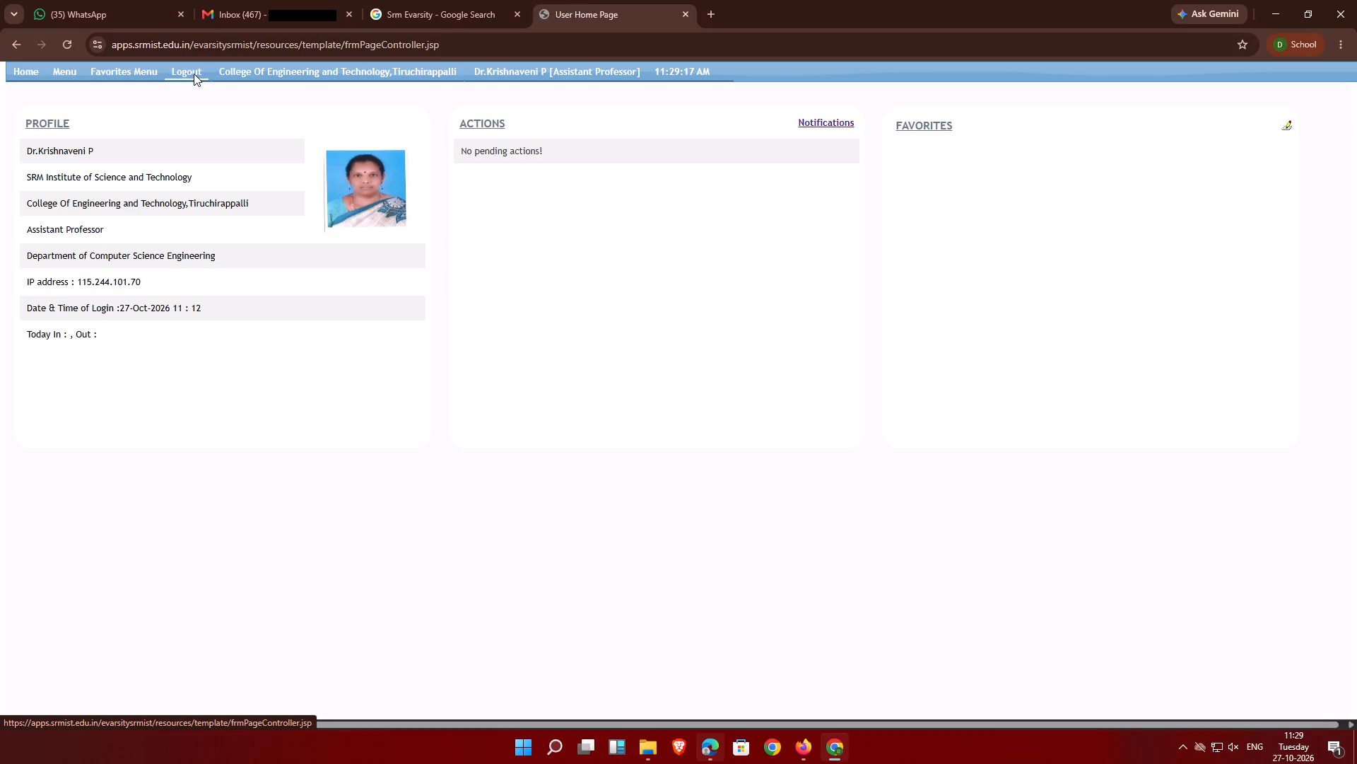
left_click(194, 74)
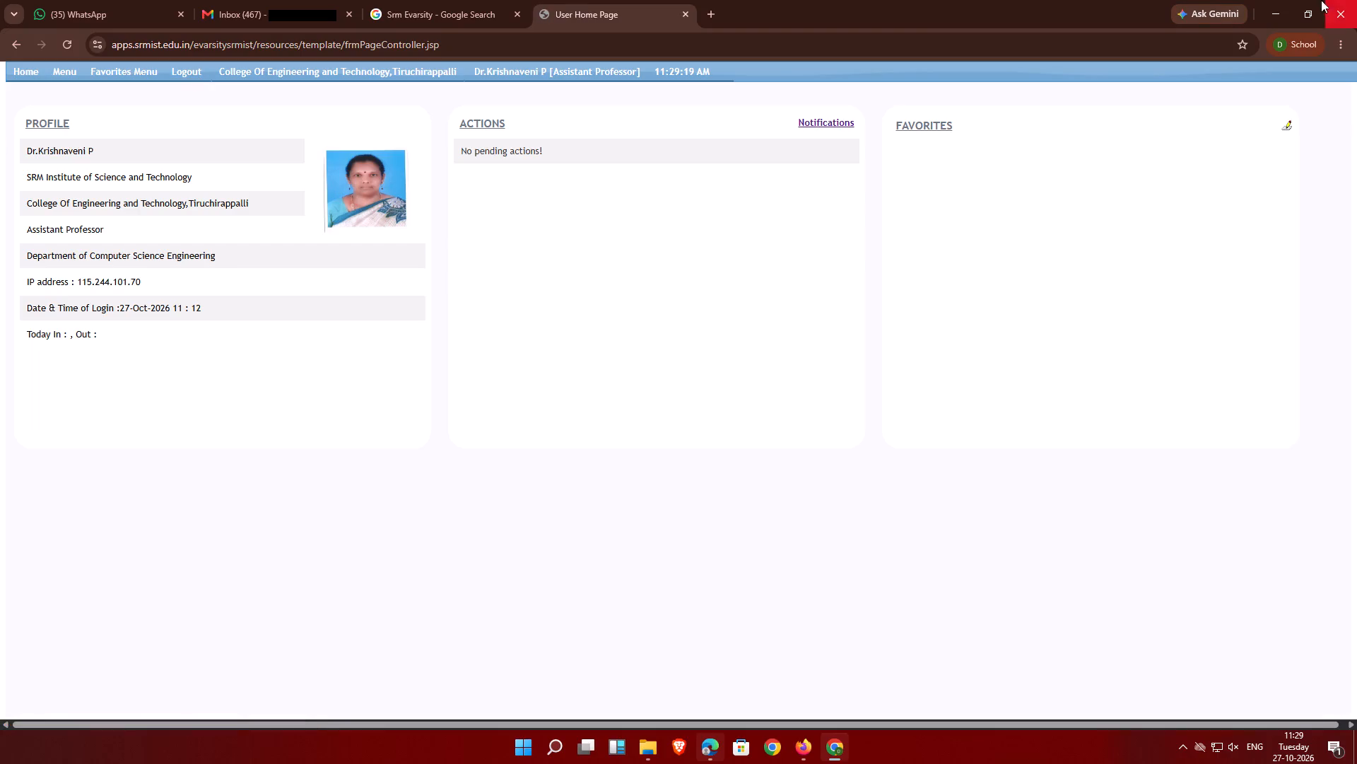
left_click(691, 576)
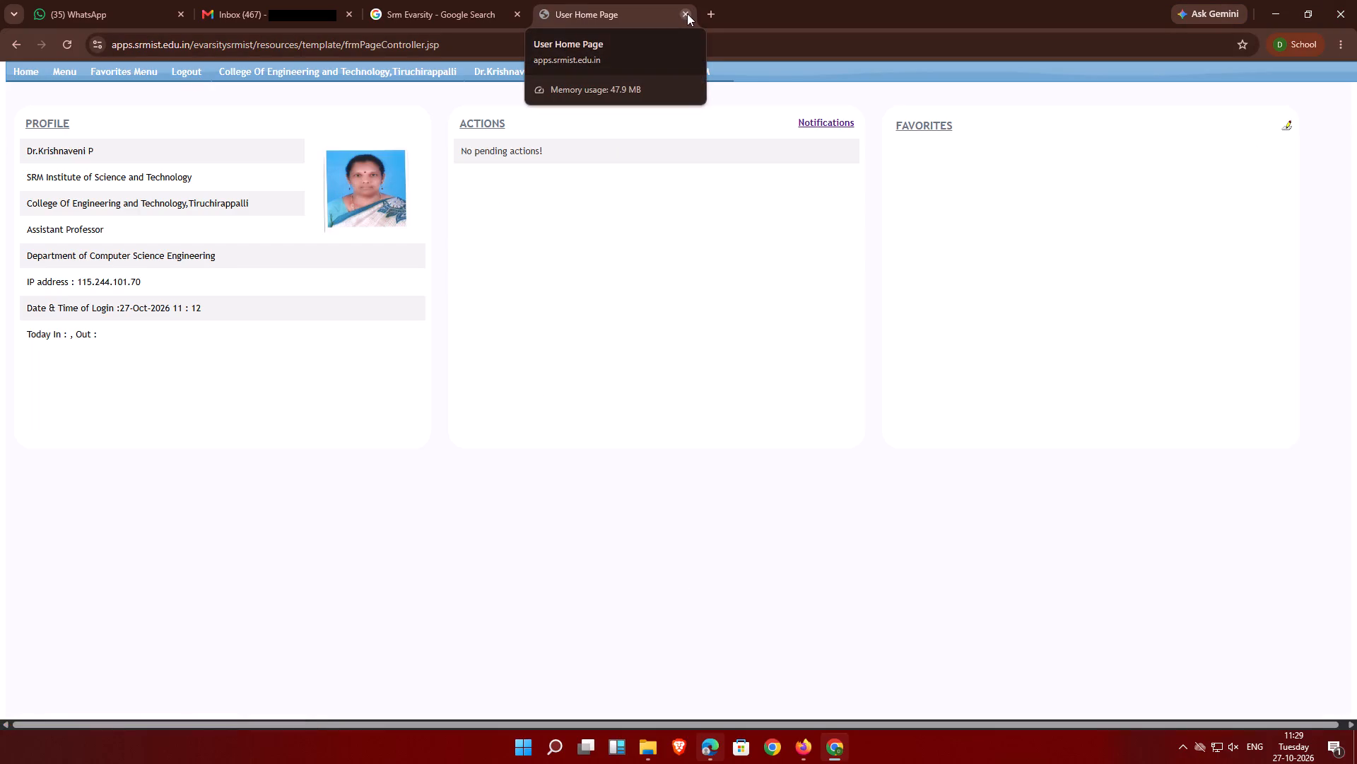
Close the e-Varsity User Home Page browser tab.
left_click(687, 13)
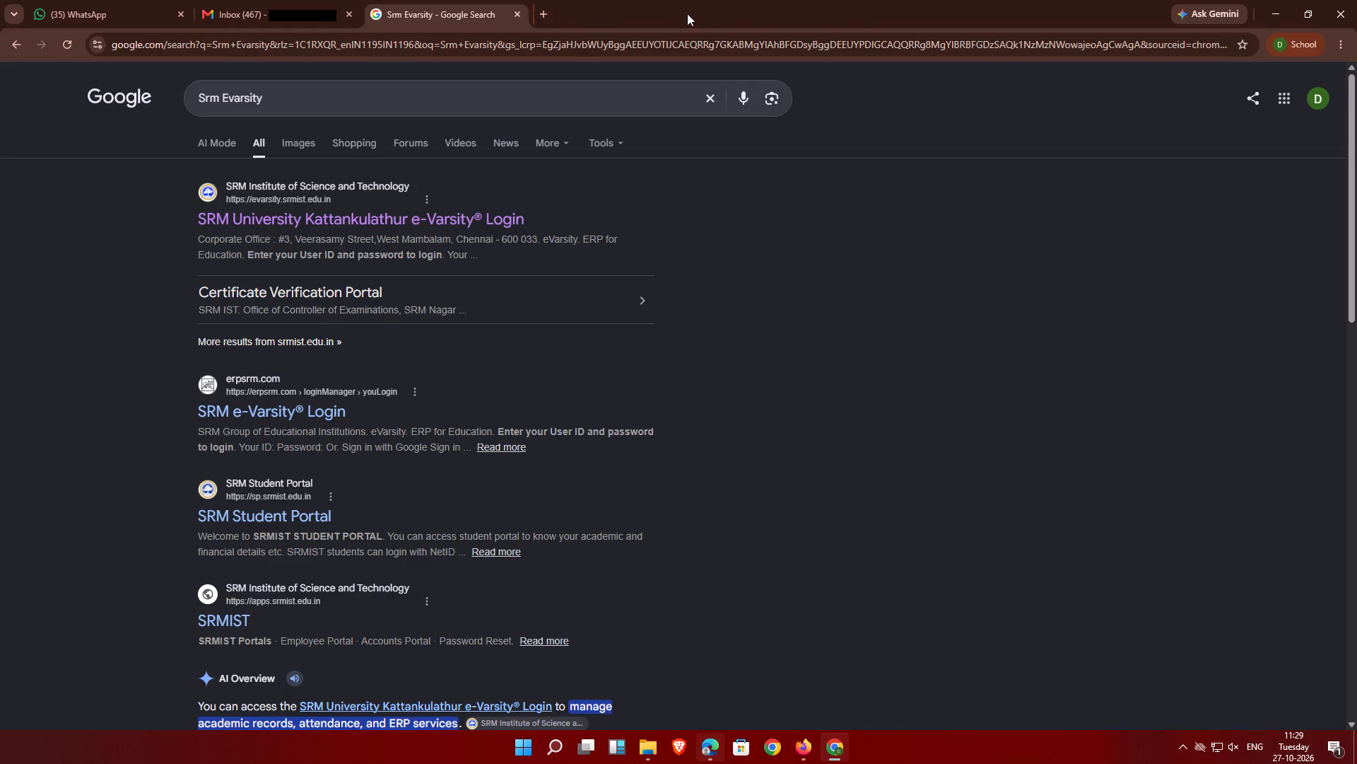
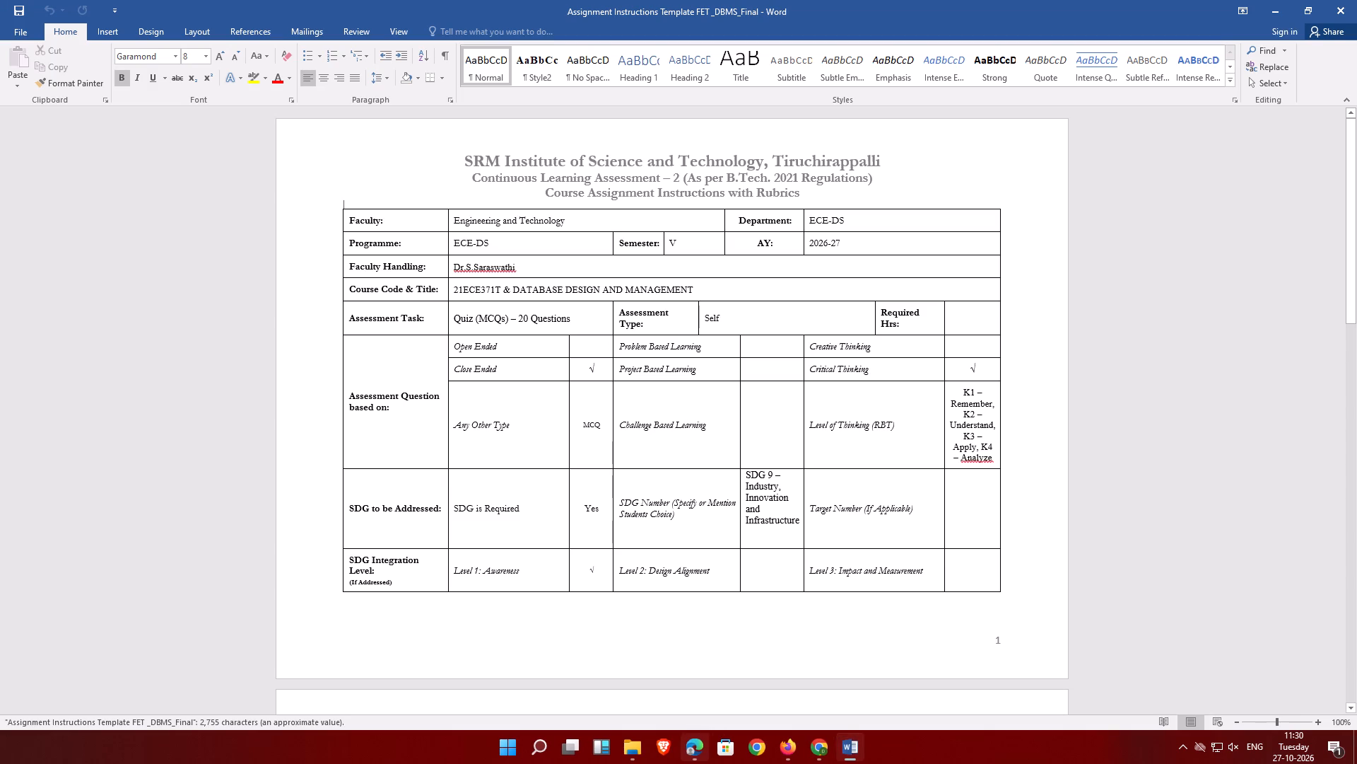
Close the assignment instructions document and open the workbook "Department list of files - AIFT,SPE,CSBS" from the CSBS folder.
left_click(1339, 6)
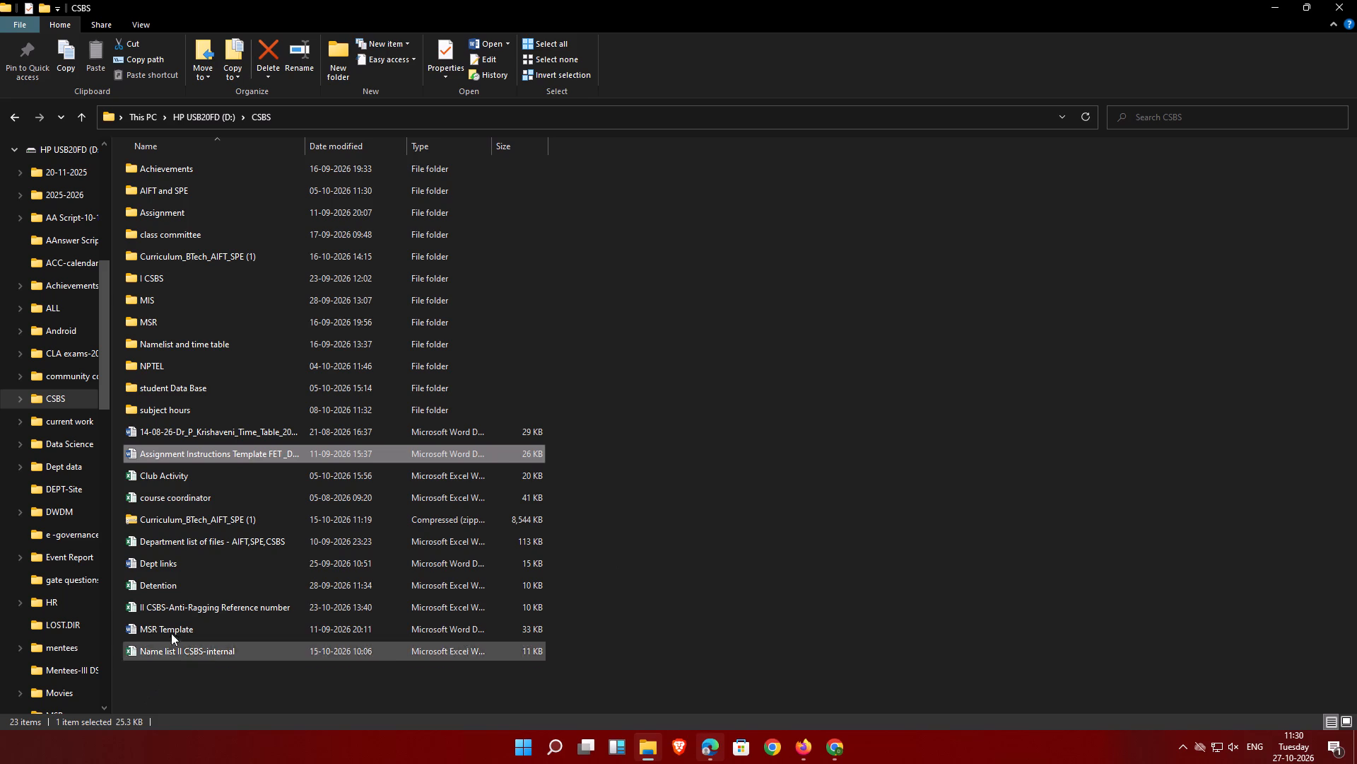
double_click(235, 543)
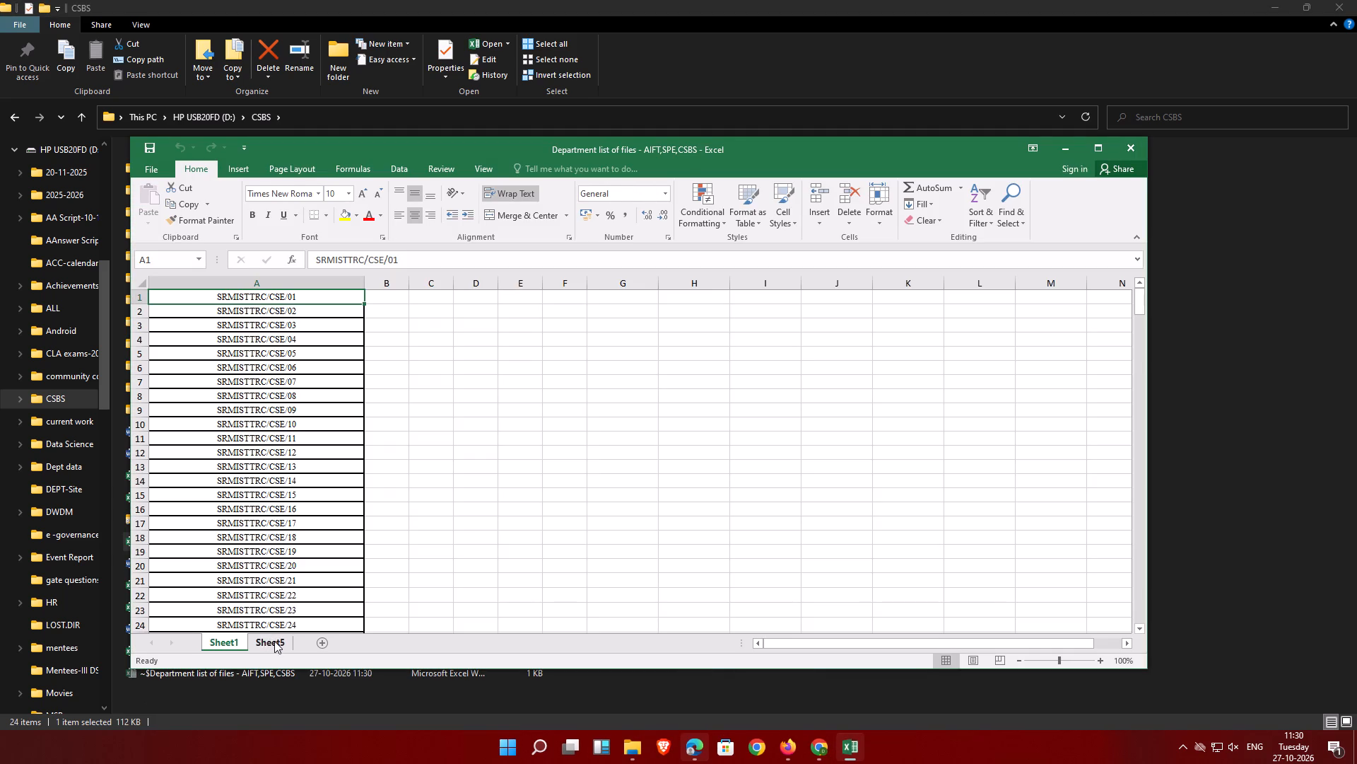
Check the SRMISTTRC/CSE reference numbers on Sheet1 down to the end of the list and delete that sheet from the workbook.
right_click(220, 639)
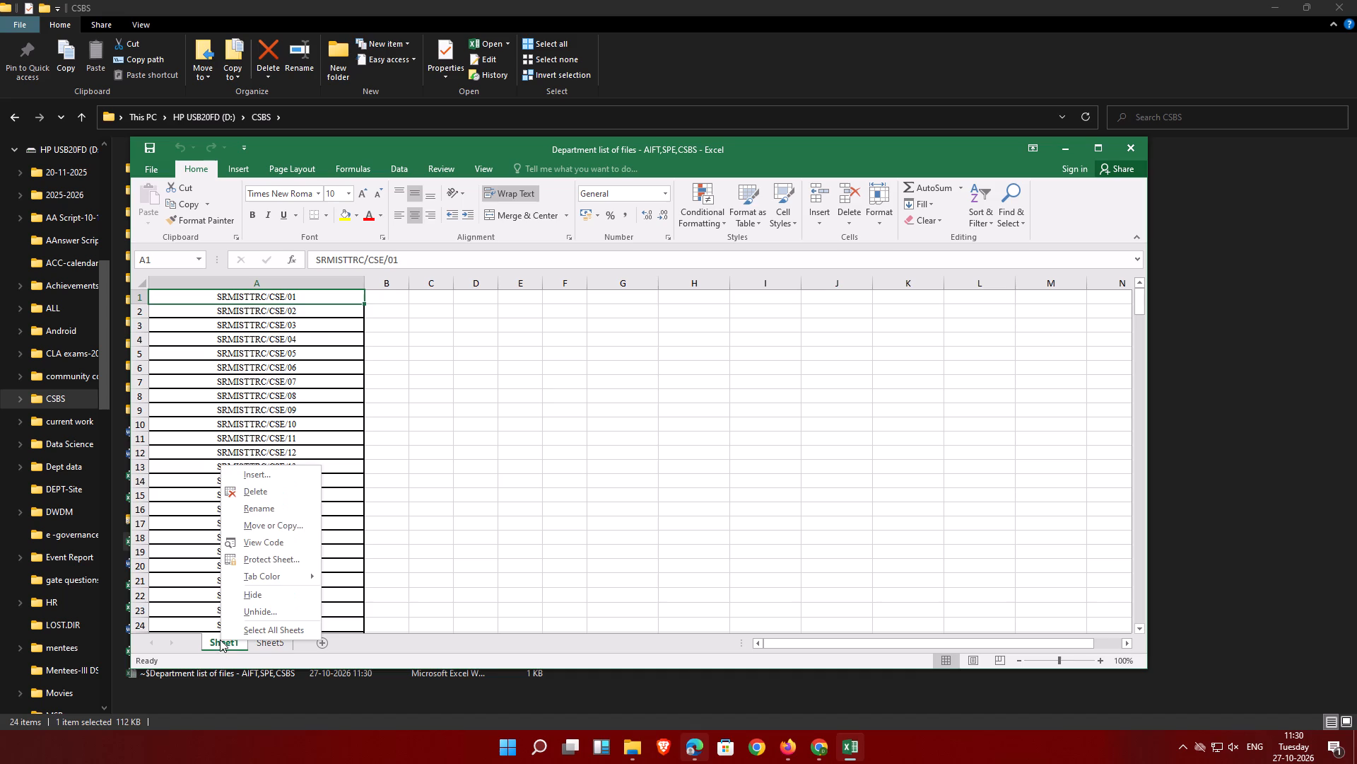
left_click(643, 386)
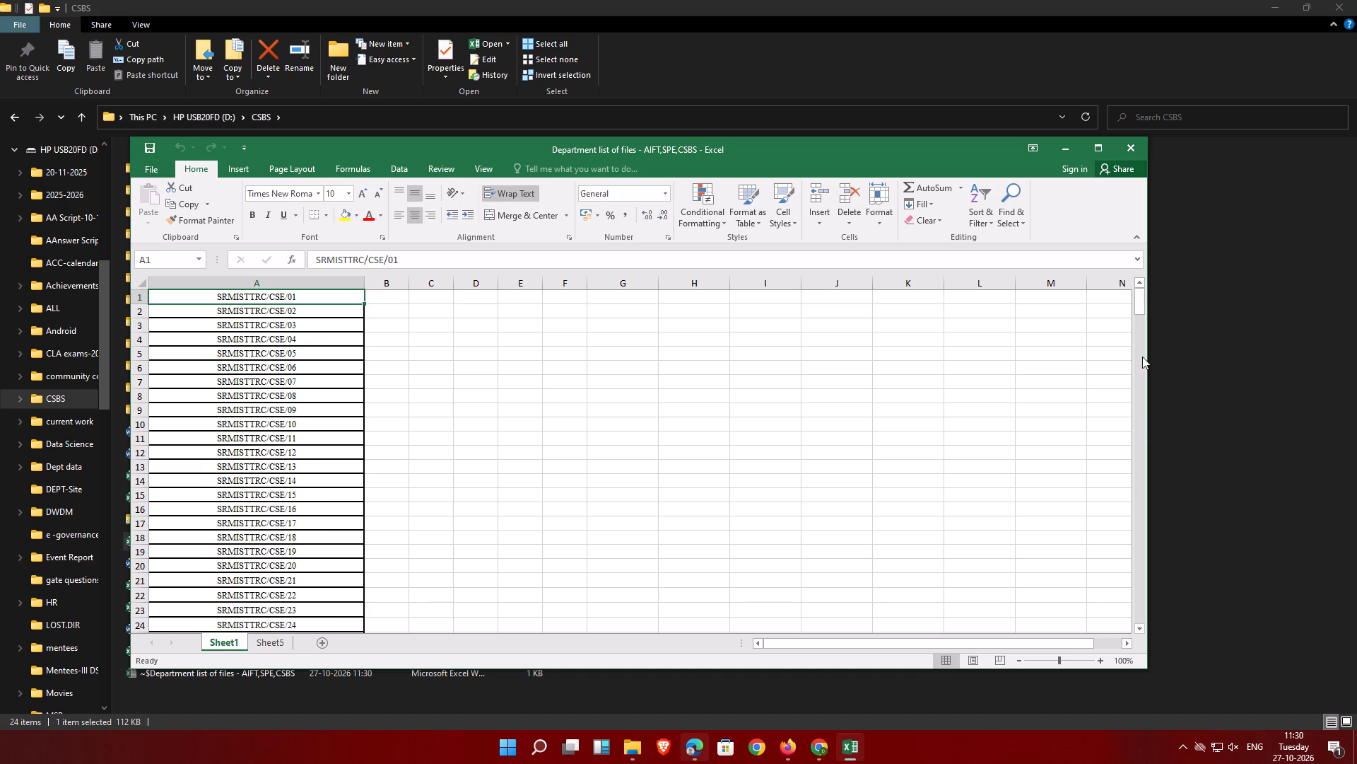
left_click_drag(1144, 301, 1137, 361)
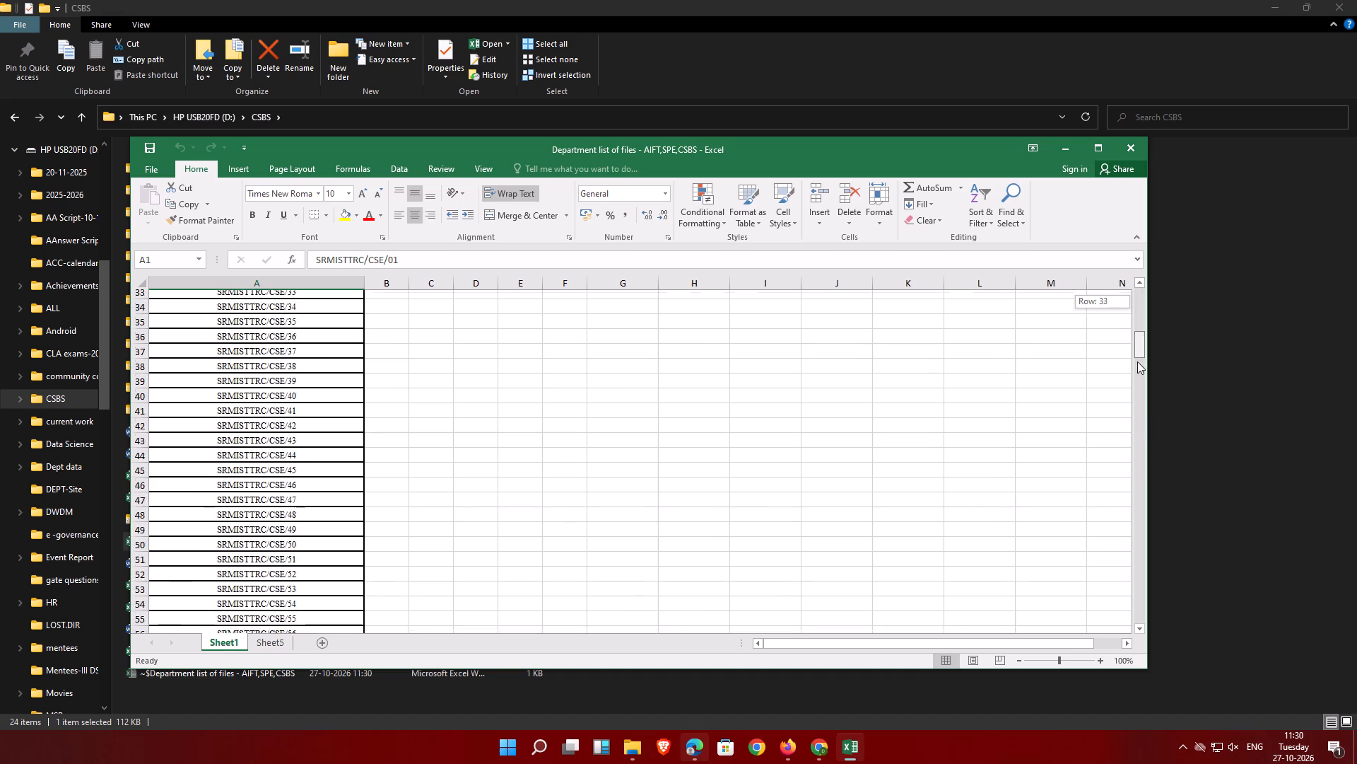
left_click_drag(1137, 361, 1141, 366)
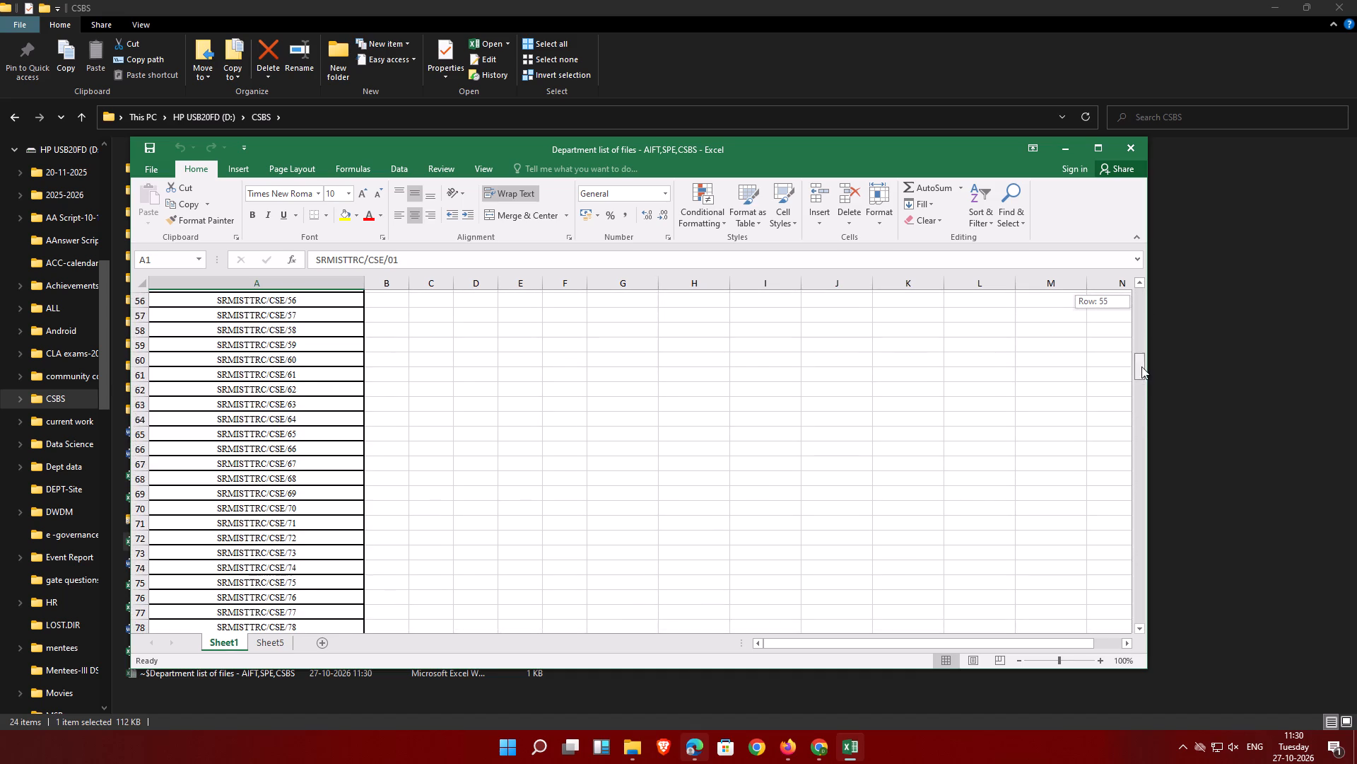
left_click_drag(1141, 366, 1141, 375)
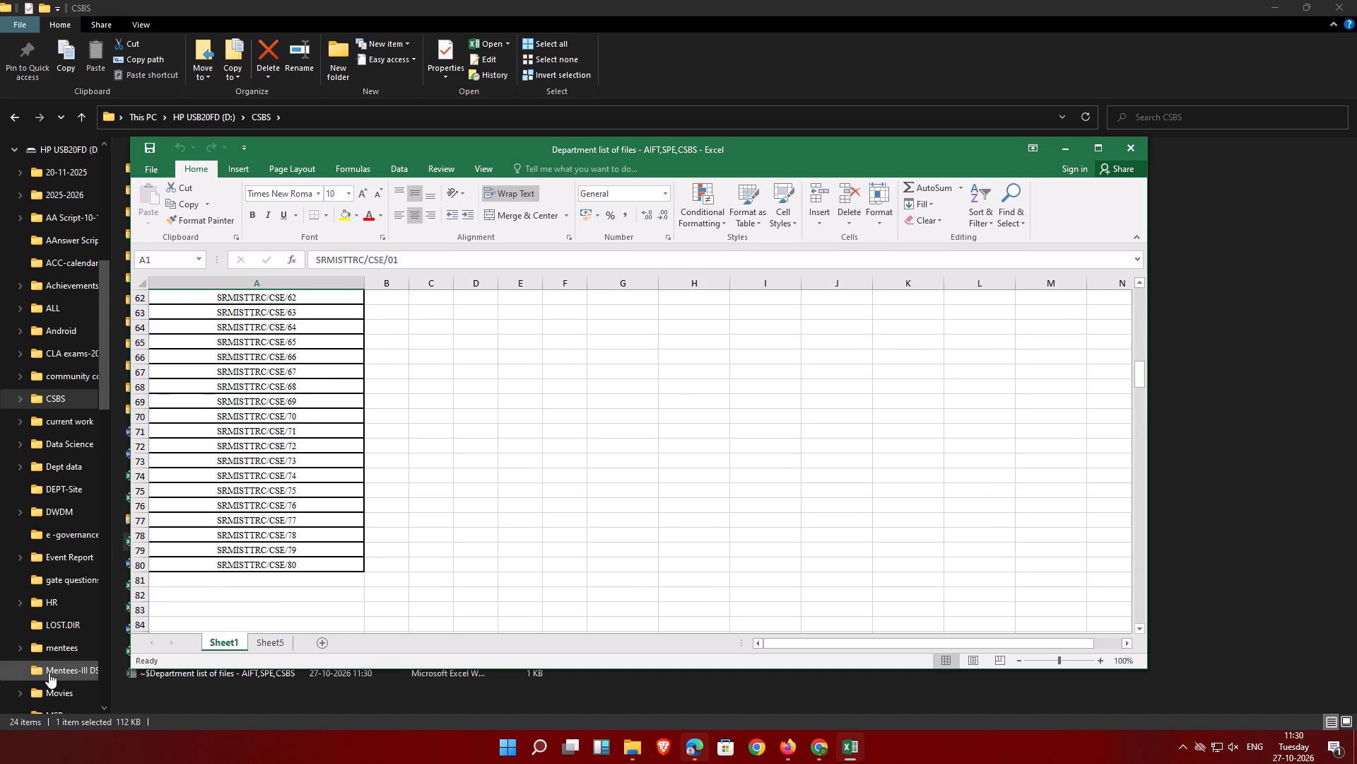
right_click(223, 640)
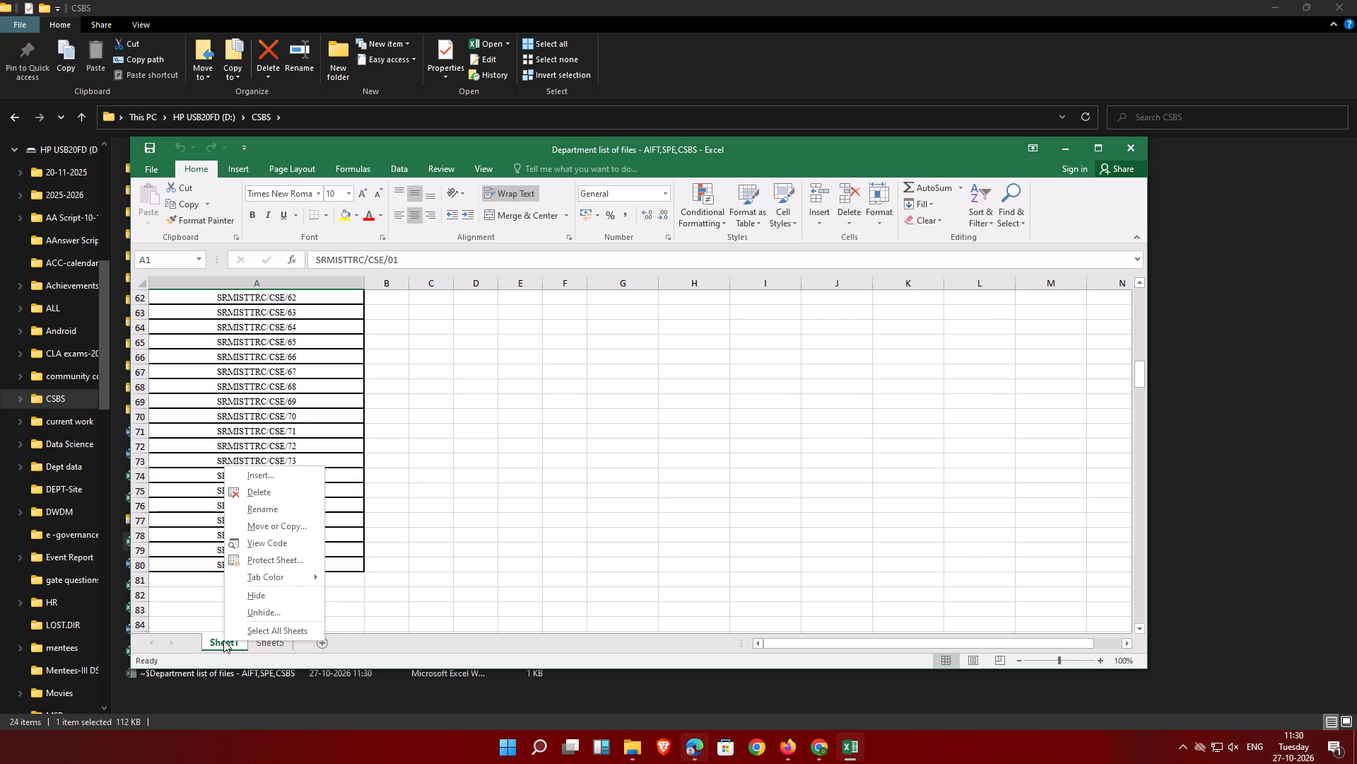
left_click(267, 492)
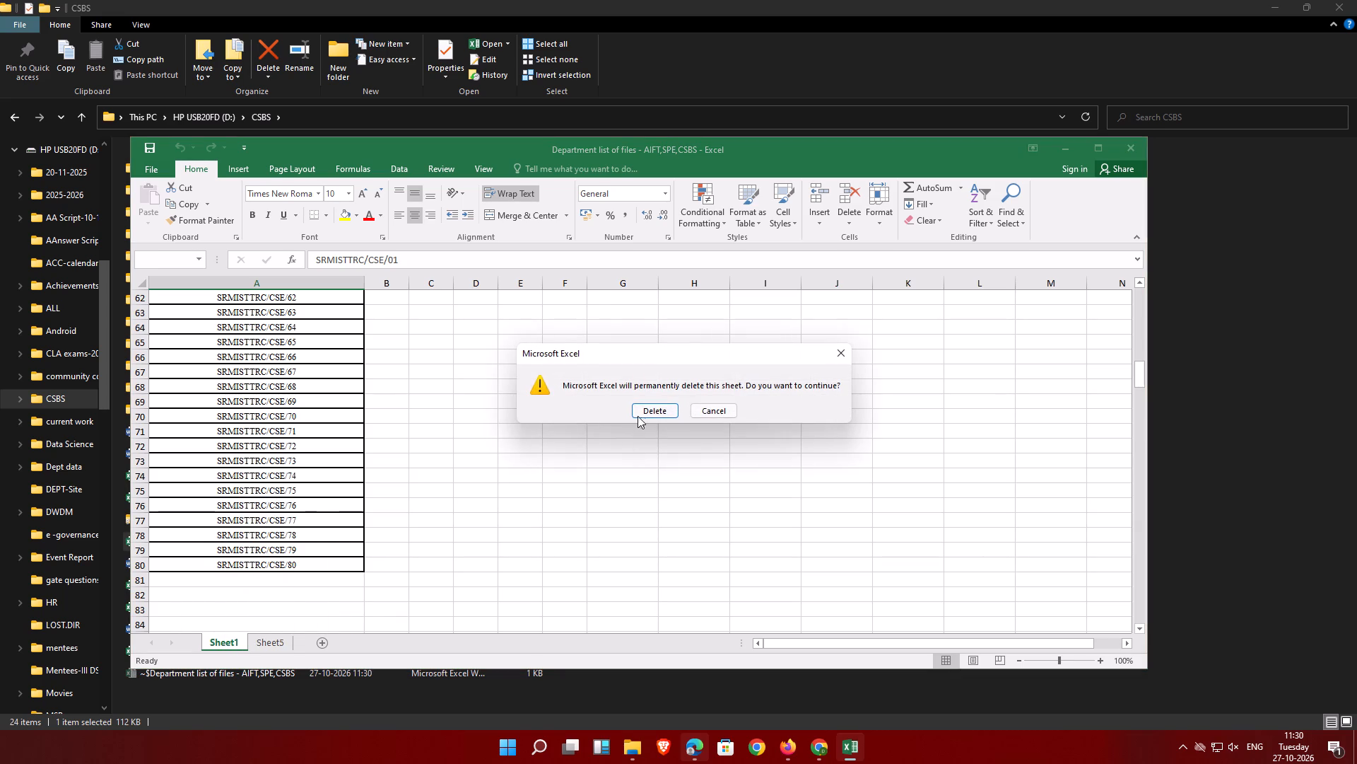
left_click(652, 407)
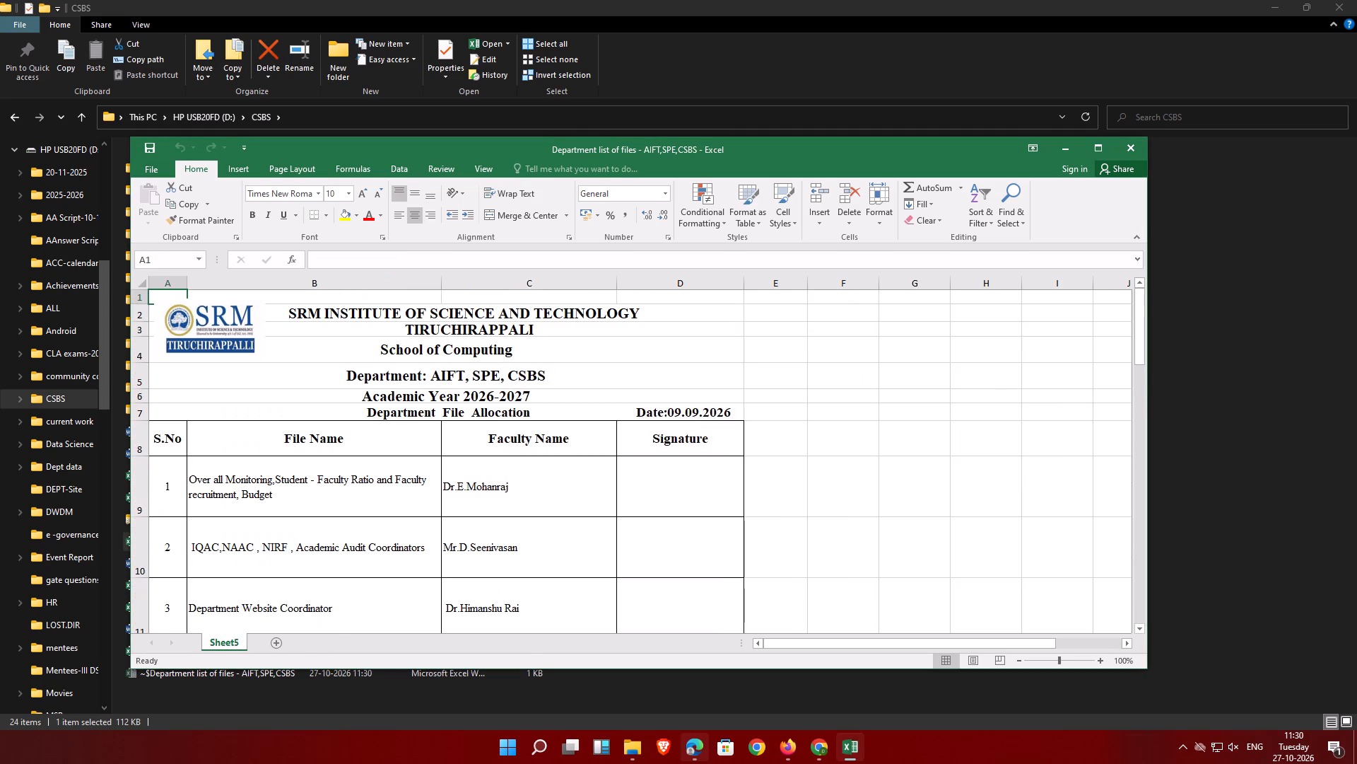
Examine the Department File Allocation table on Sheet5 for the files assigned to each faculty member, from the first entry to the last.
left_click_drag(1139, 332, 1139, 343)
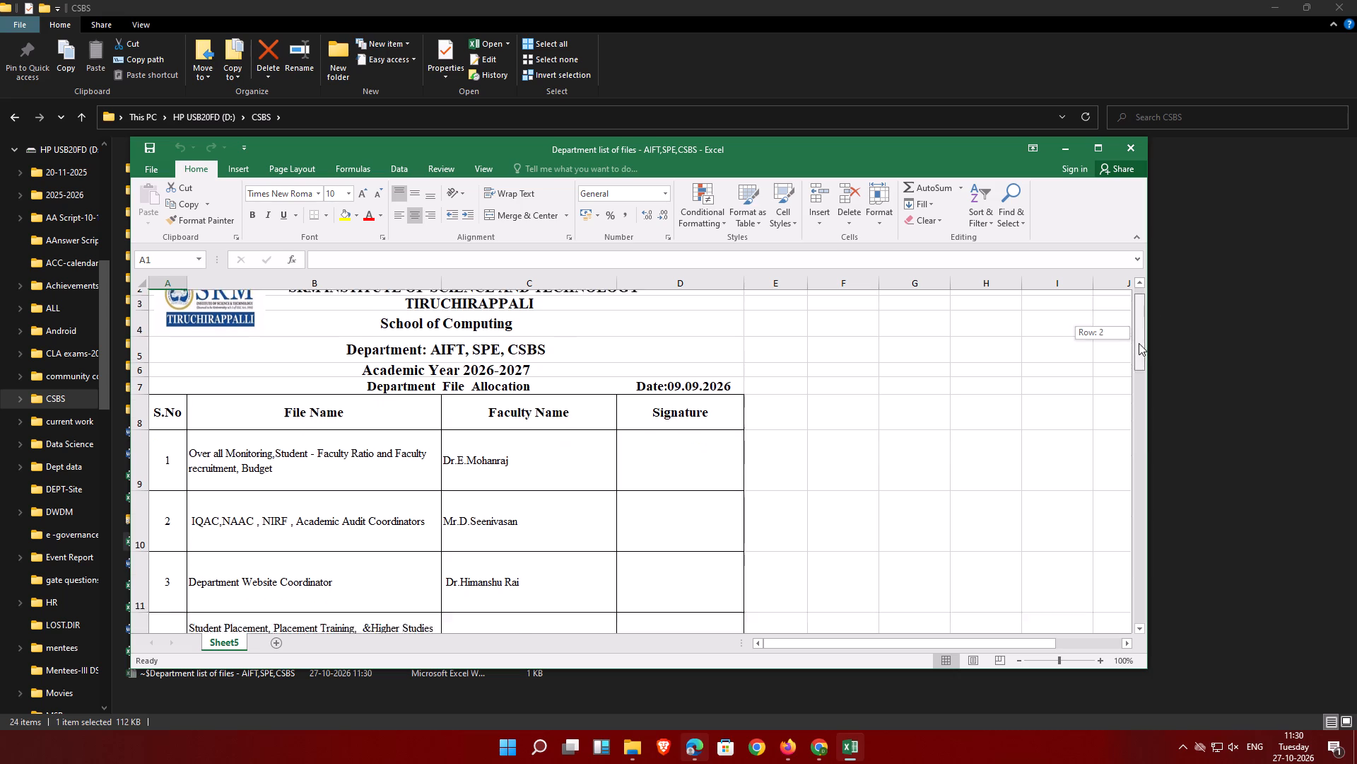
left_click_drag(1139, 343, 1135, 376)
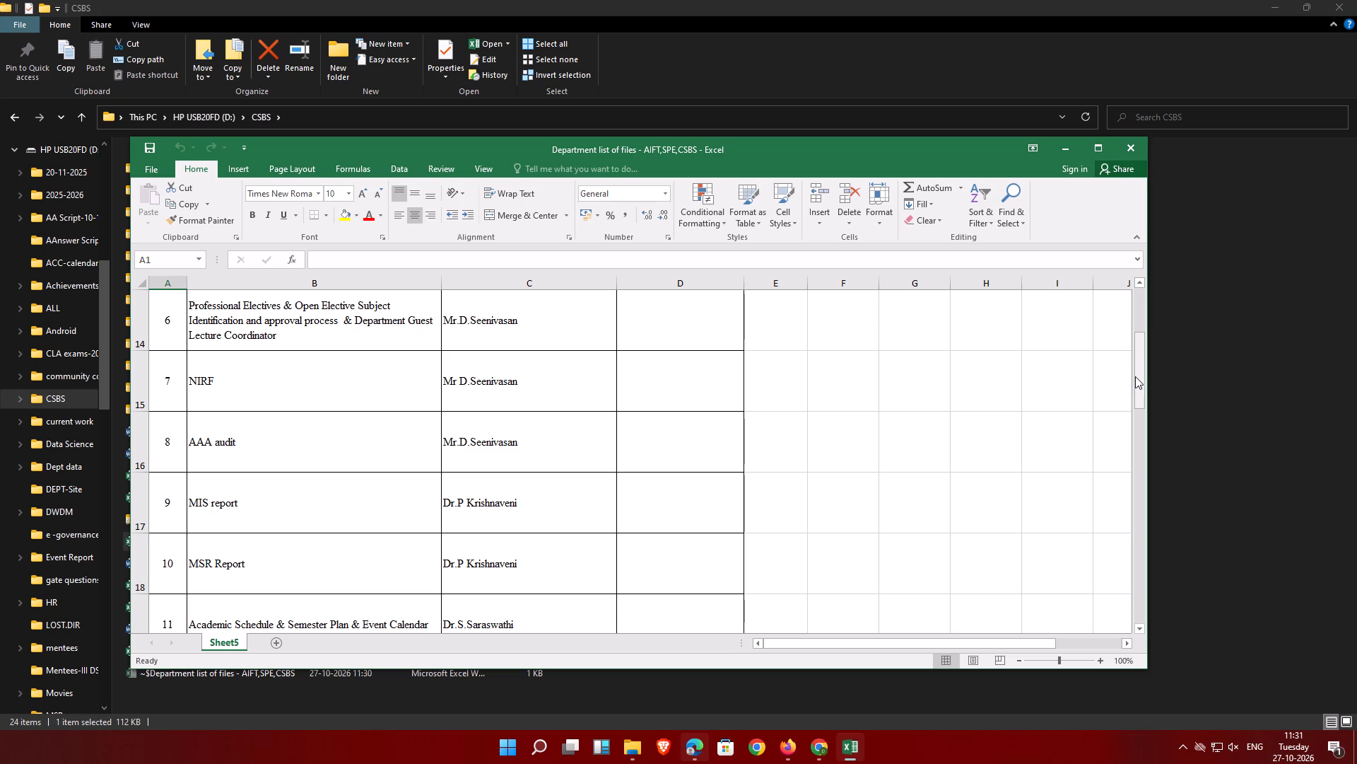
right_click(1356, 195)
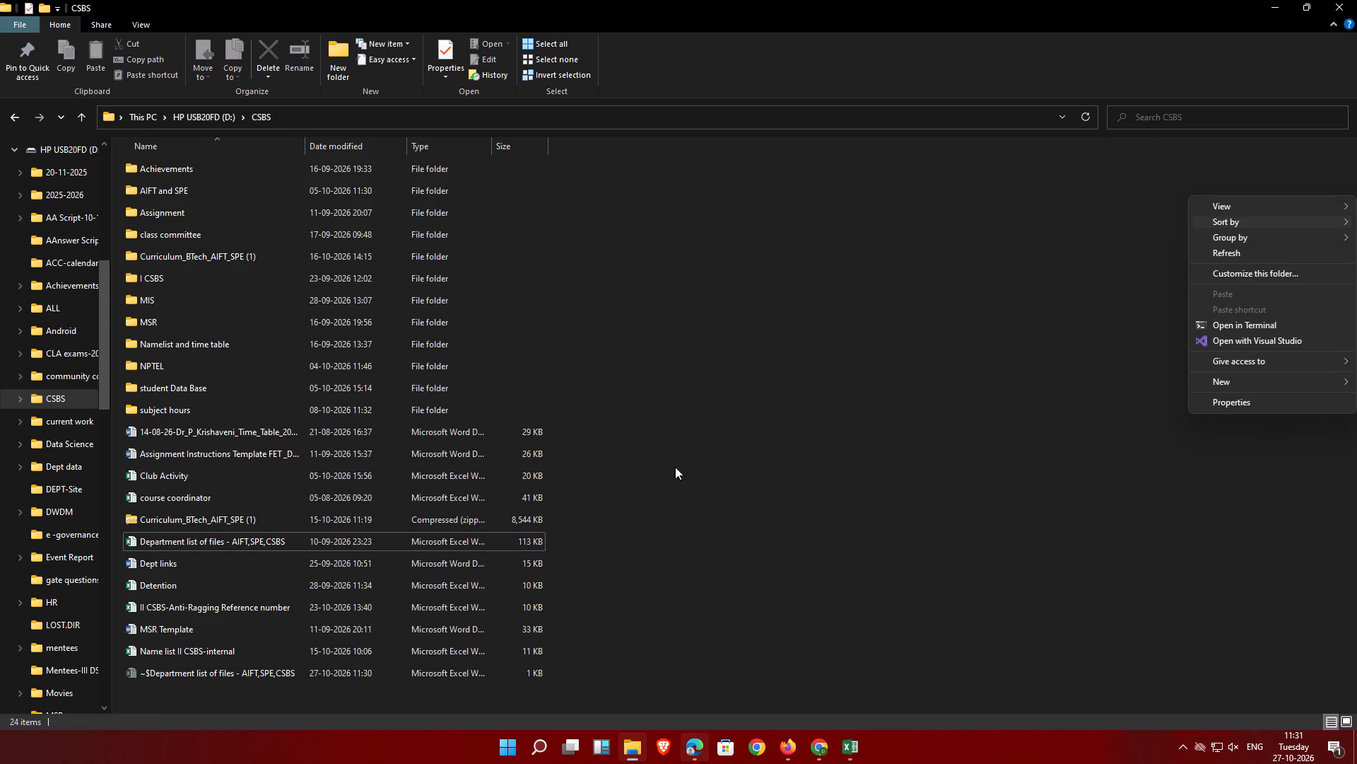
left_click(851, 751)
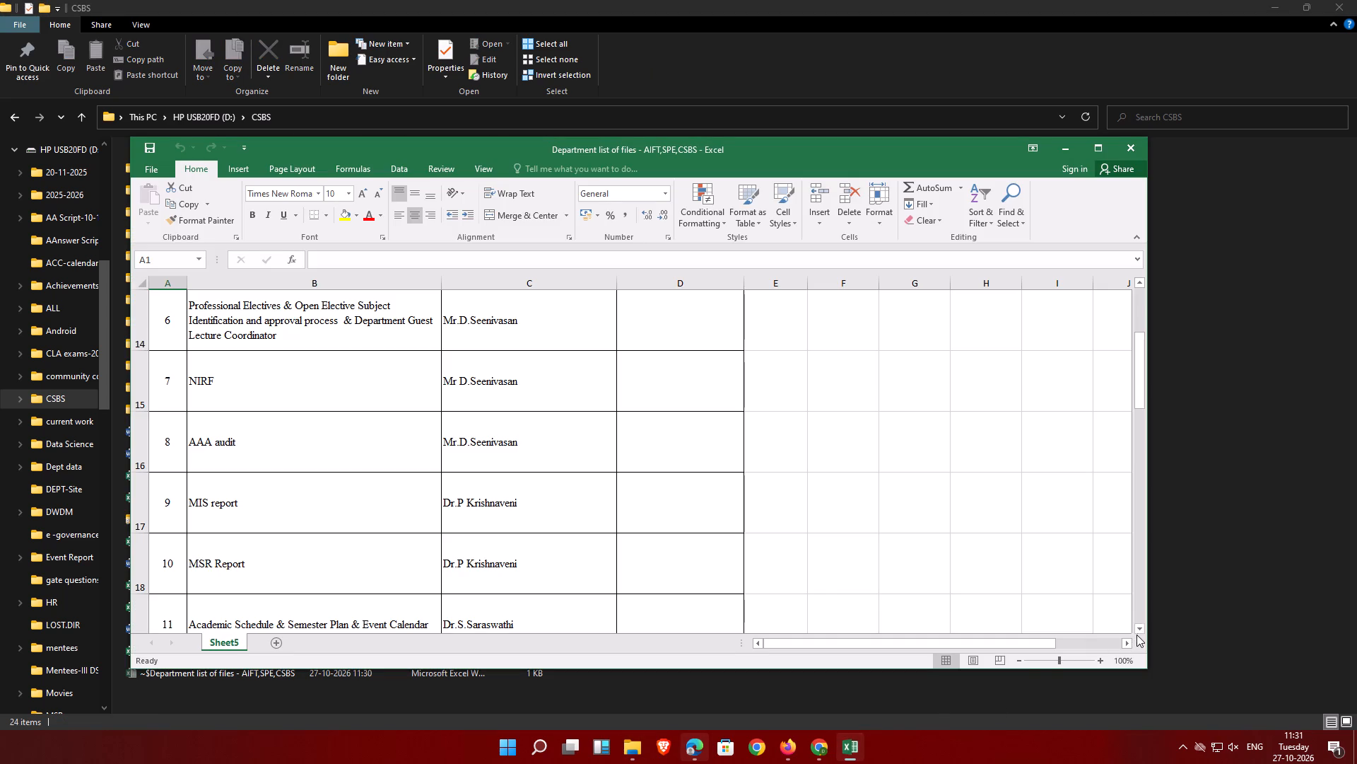
left_click(1141, 630)
left_click(1141, 630)
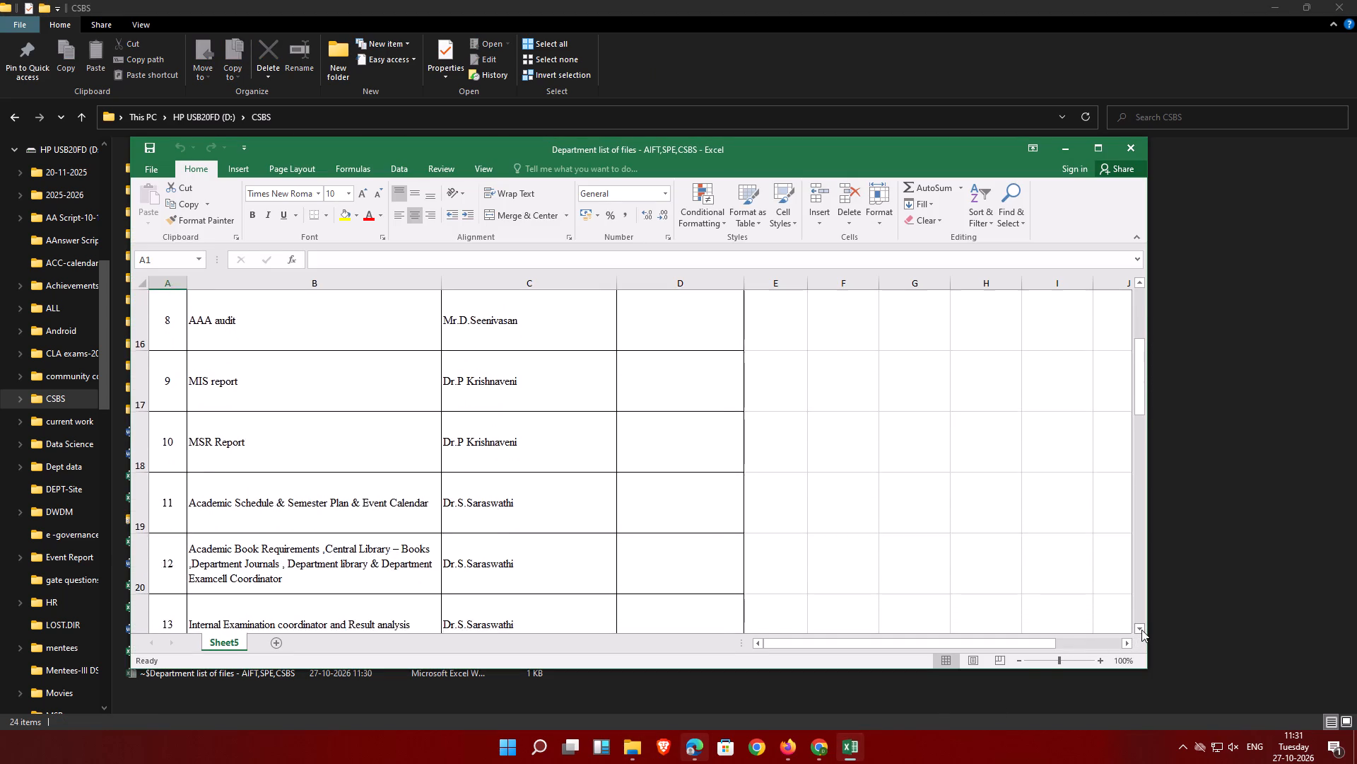
left_click(1141, 630)
double_click(1141, 630)
left_click(1141, 630)
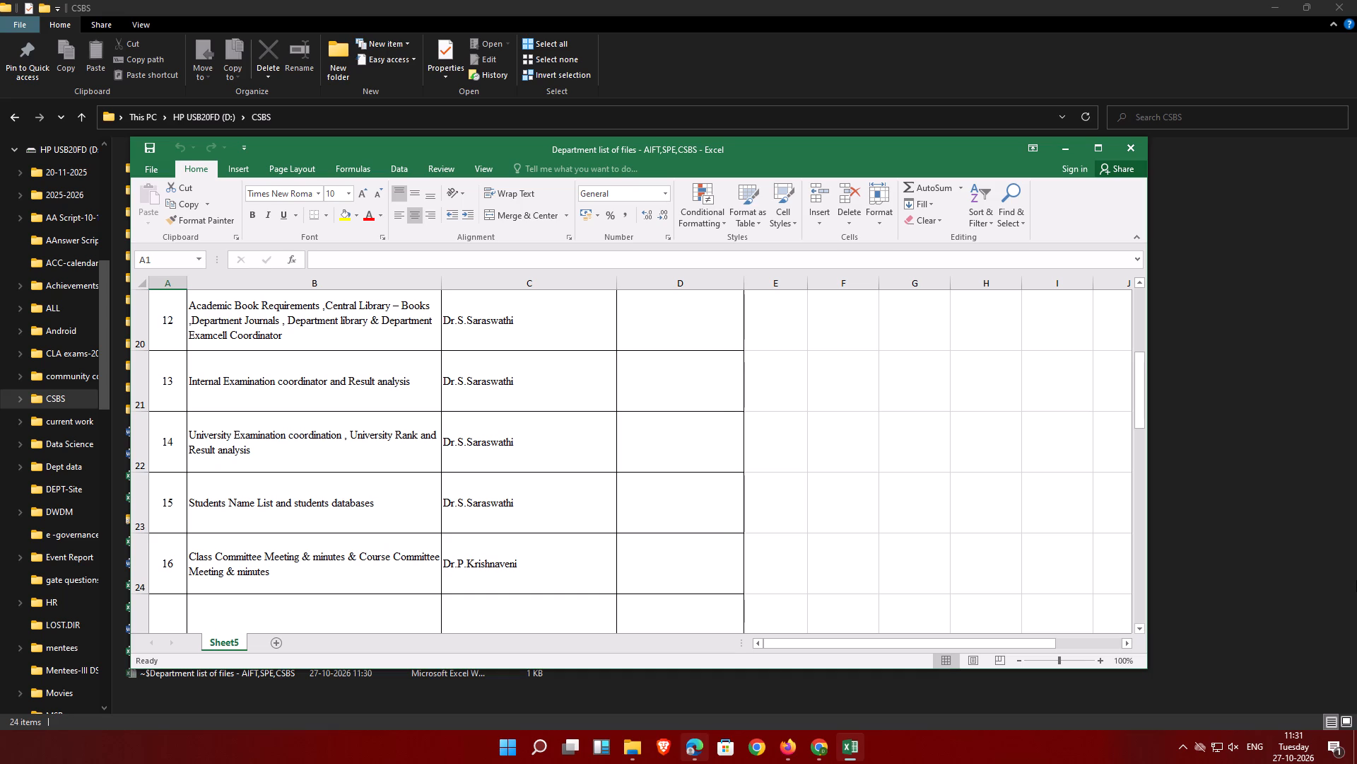
left_click(1135, 626)
left_click(1135, 626)
left_click(1135, 626)
double_click(1135, 626)
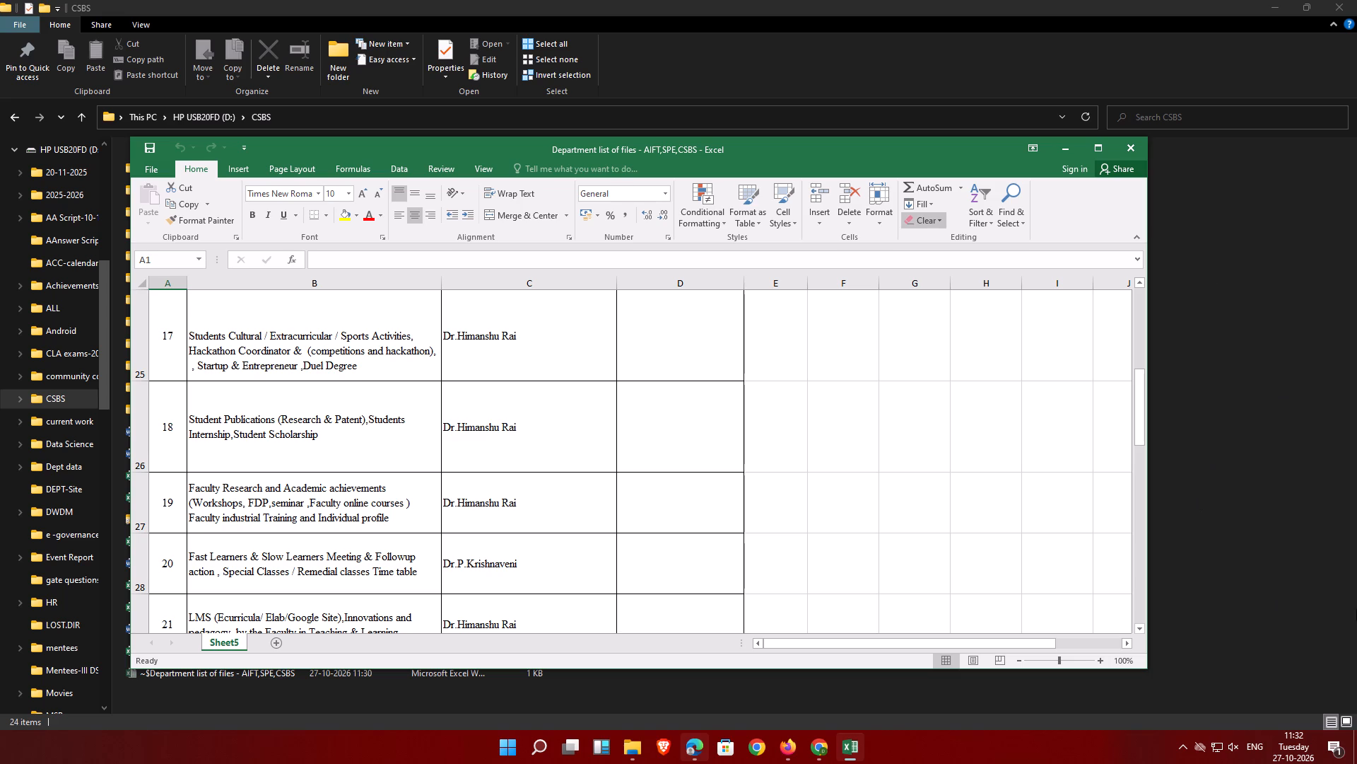
double_click(1140, 629)
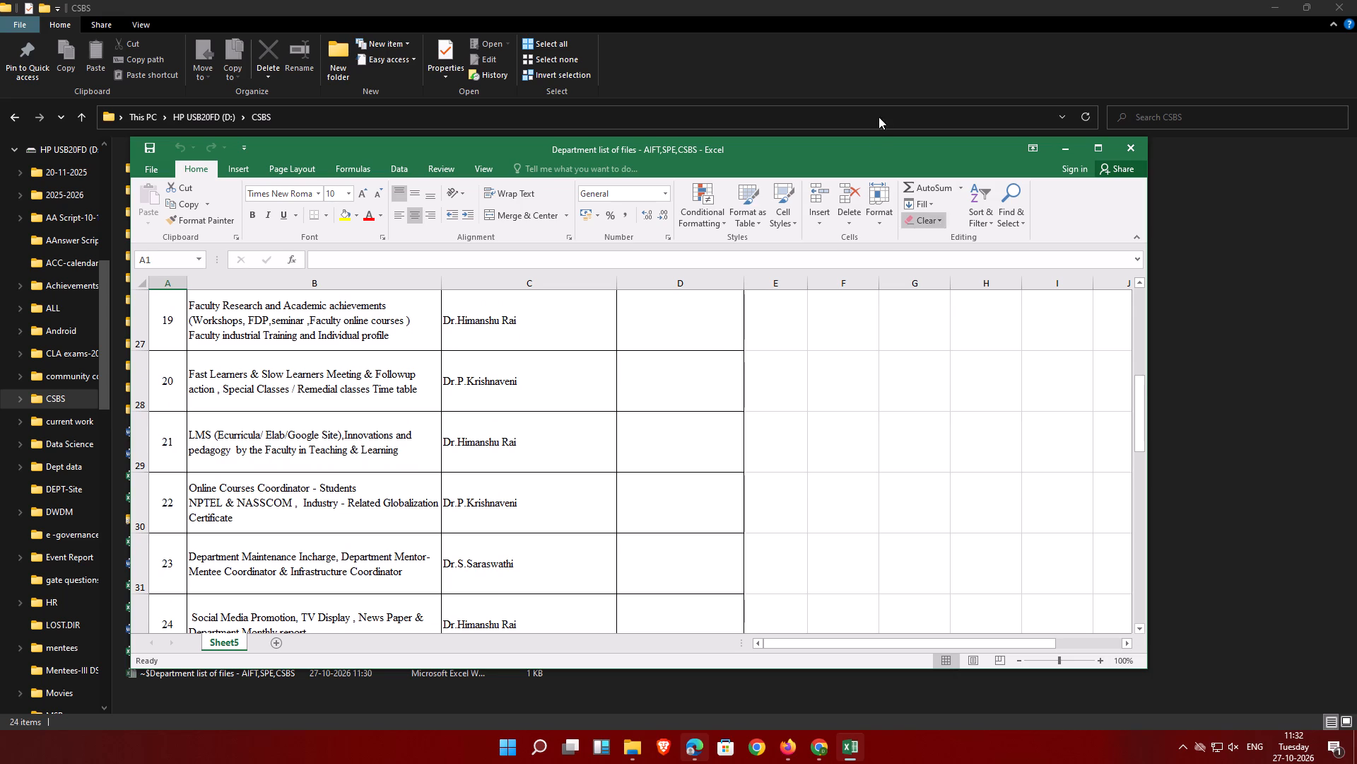
left_click(1137, 630)
left_click(1137, 630)
left_click(1137, 630)
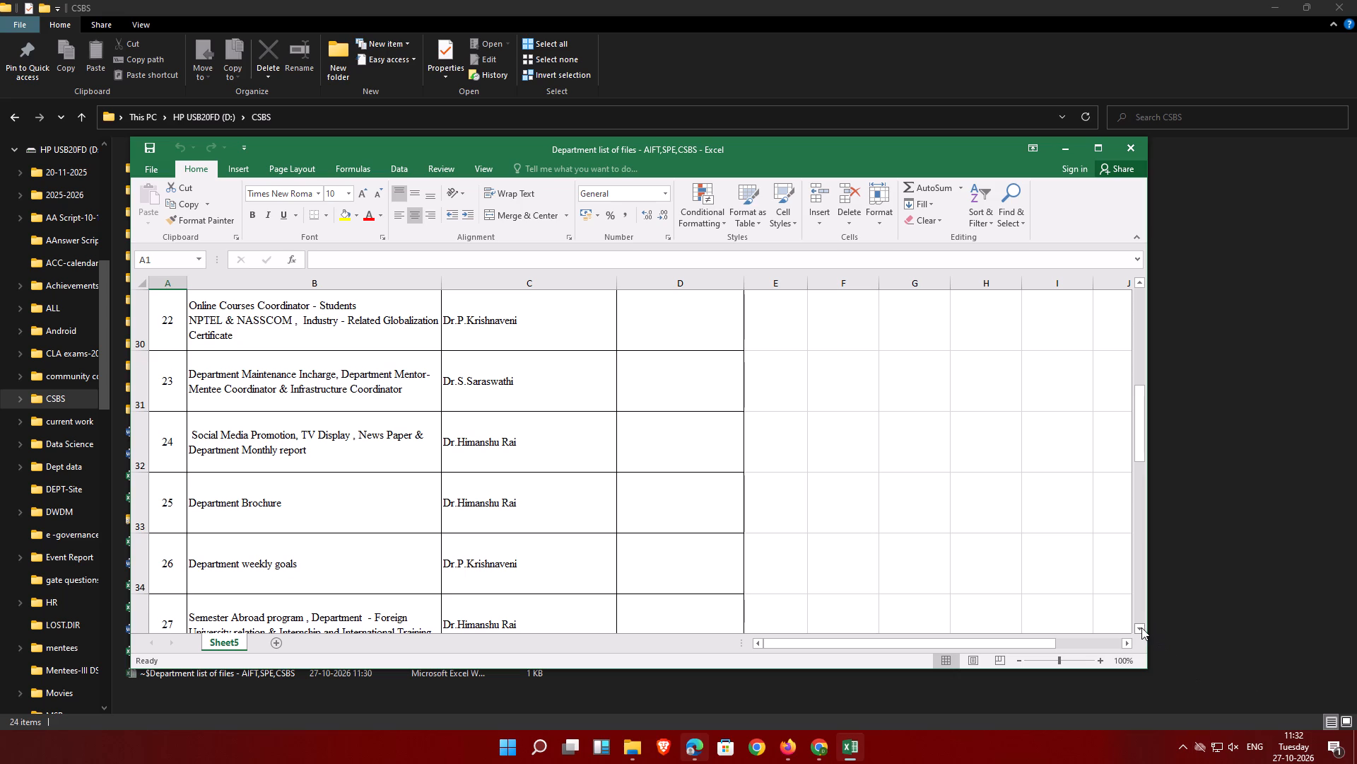
double_click(1141, 627)
left_click(1141, 627)
double_click(1141, 627)
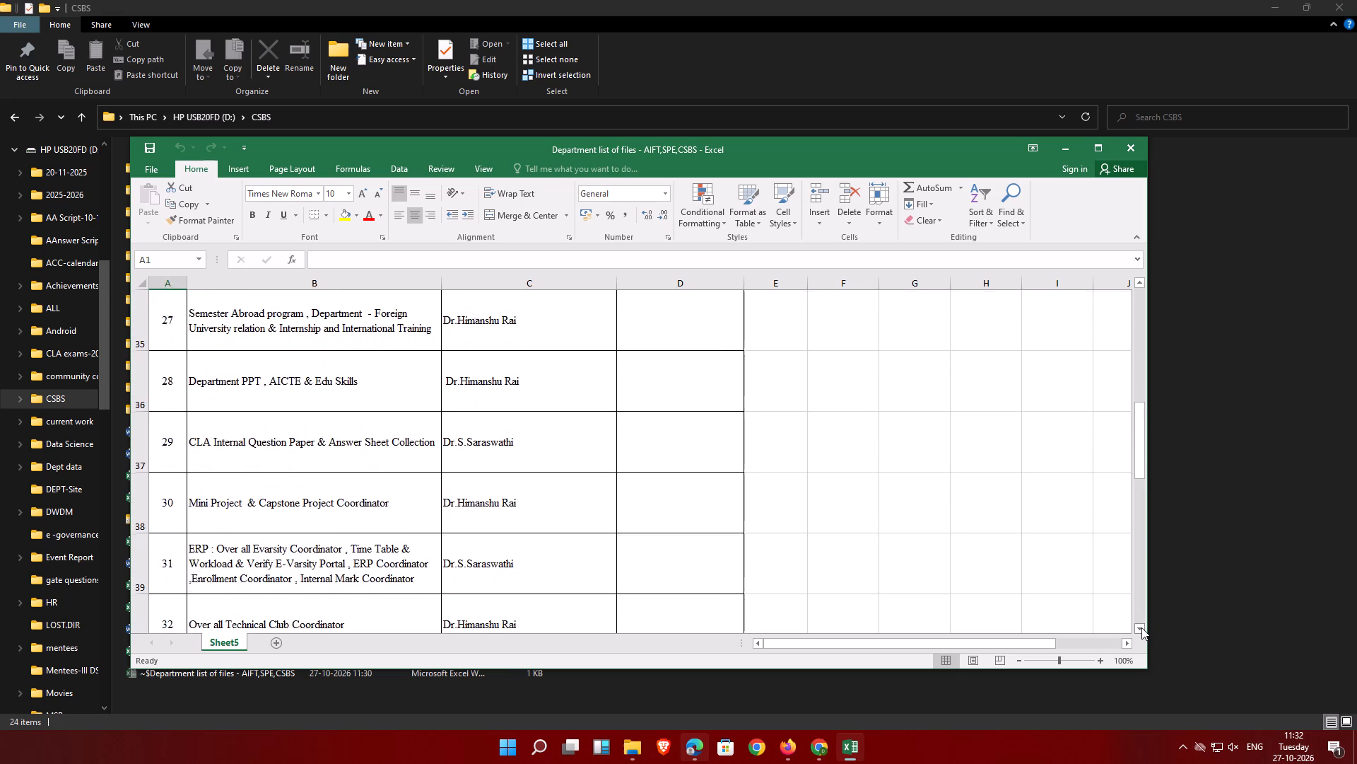
left_click(1141, 627)
left_click(1141, 627)
left_click(1141, 627)
left_click(1141, 627)
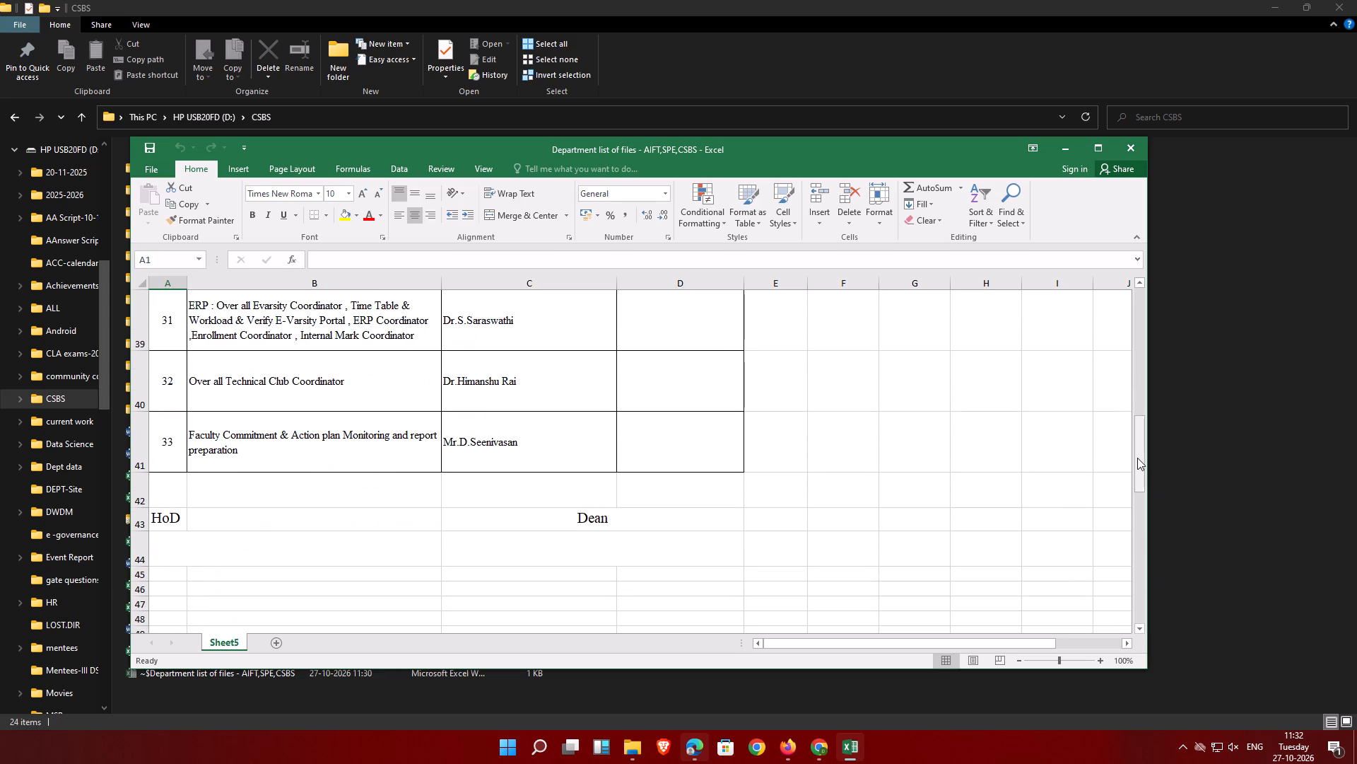
left_click_drag(1137, 458, 1132, 294)
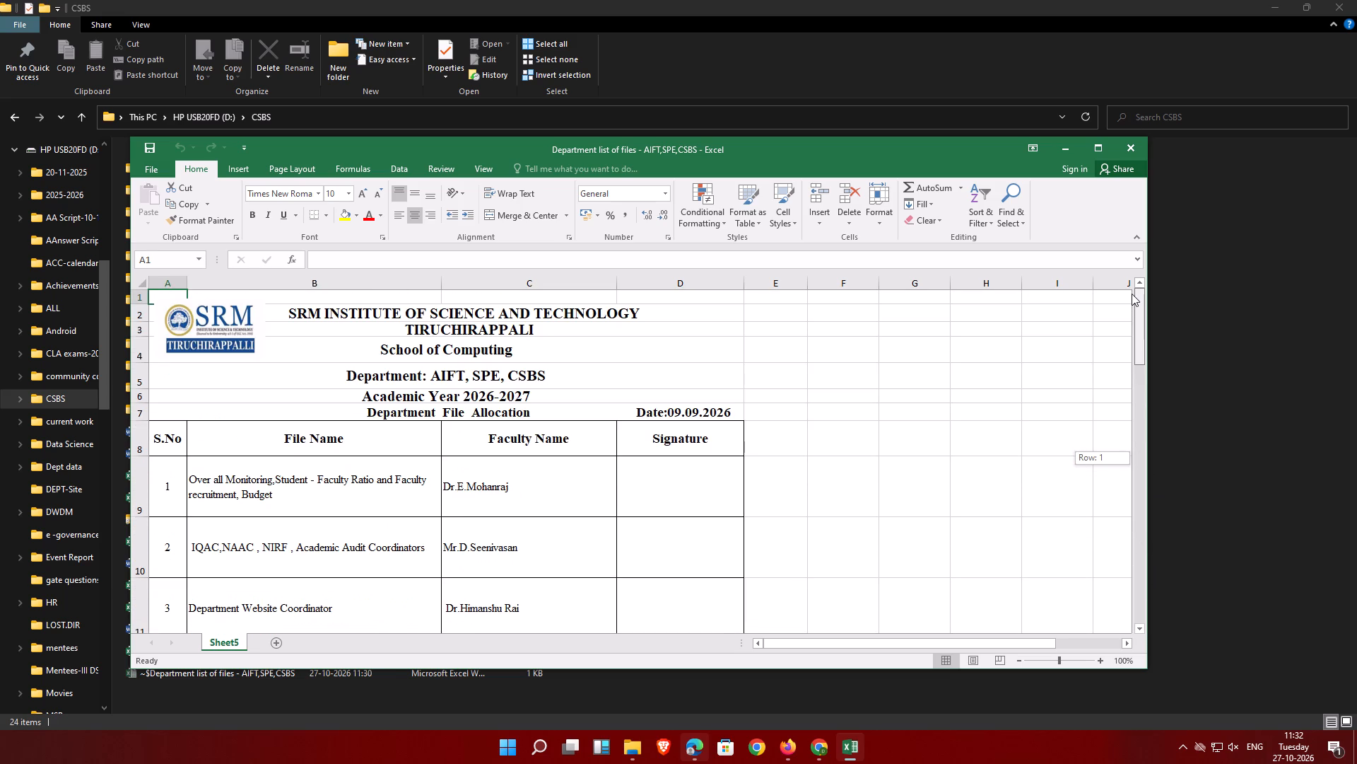
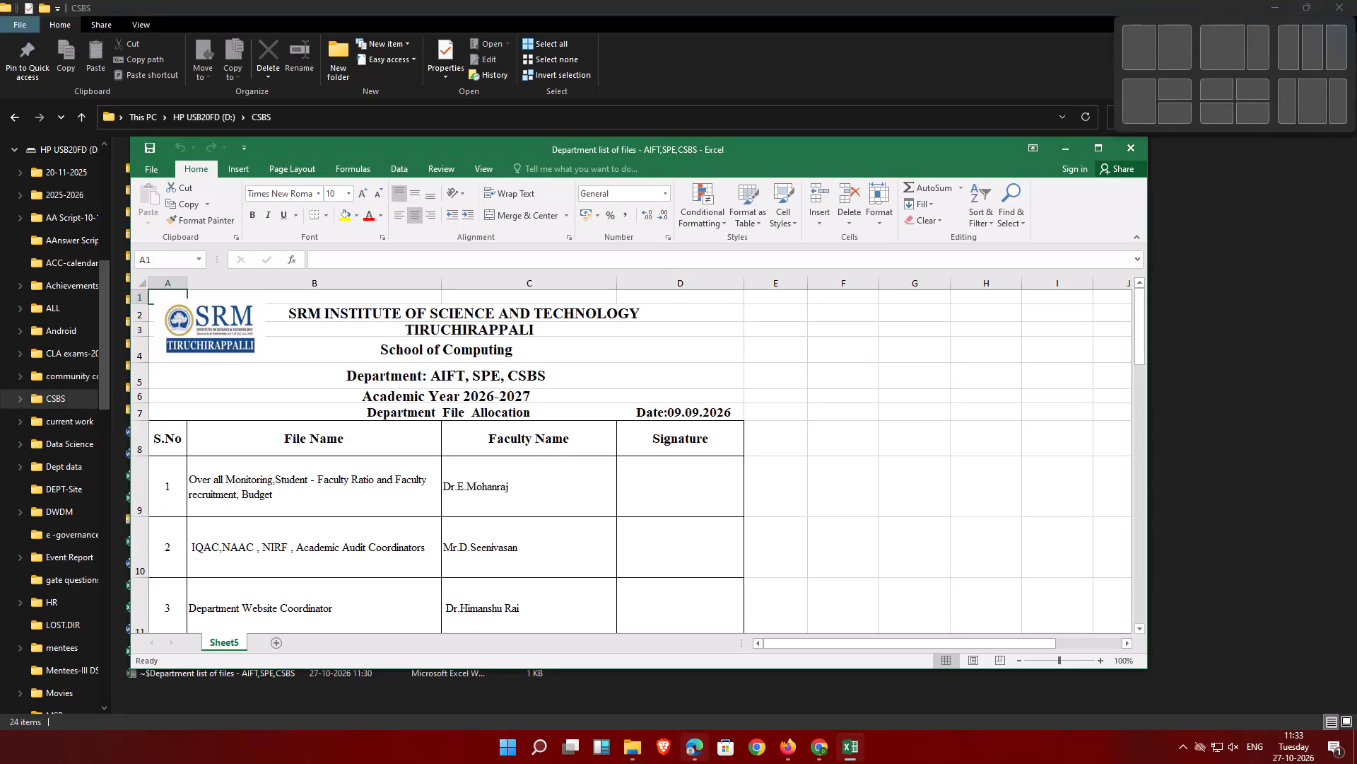
Close the workbook "Department list of files - AIFT,SPE,CSBS", saving its changes.
left_click(1136, 146)
left_click(625, 387)
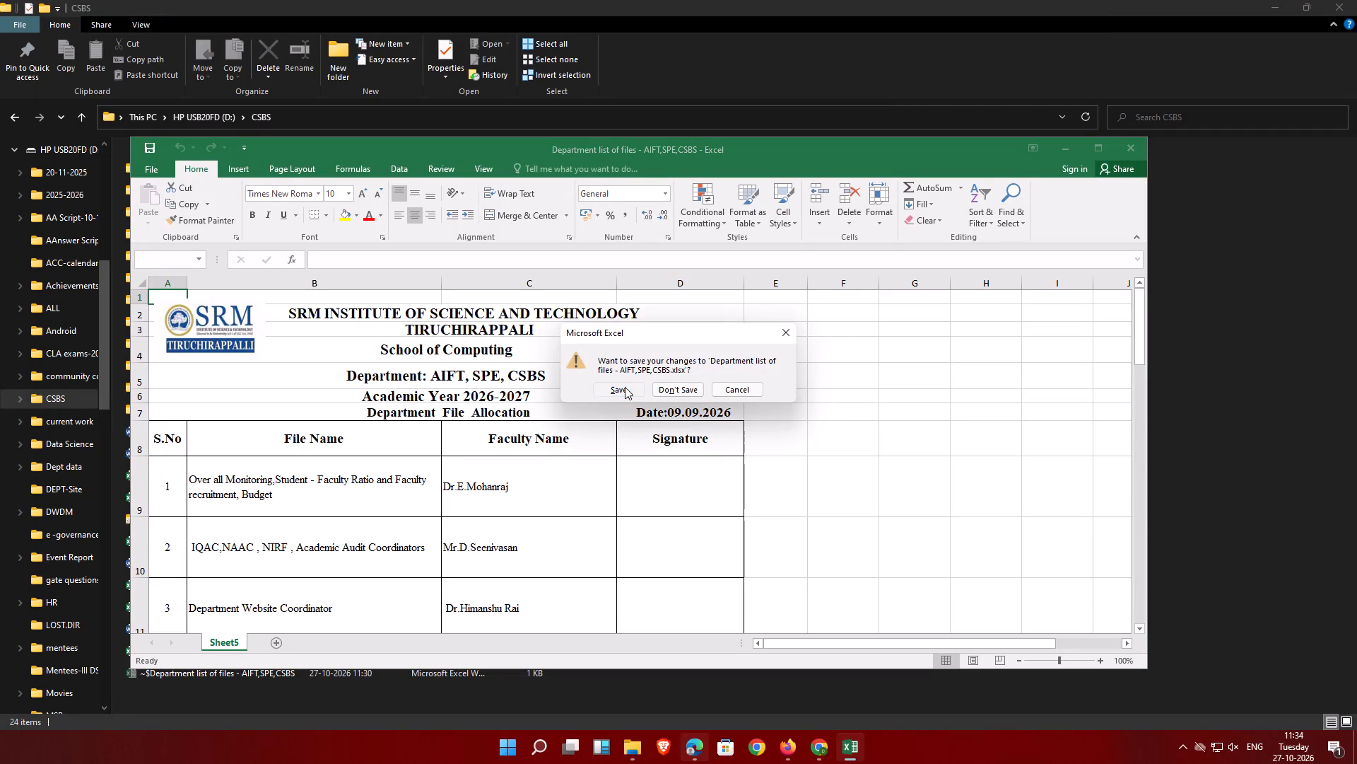